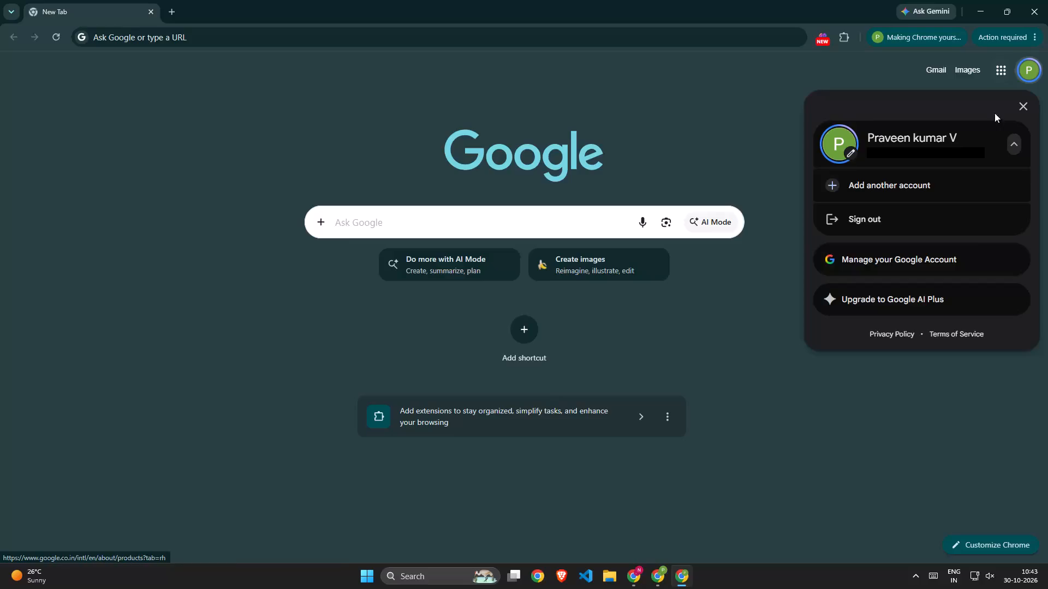
Dismiss the account pop-up and search Google for "overleaf resume".
click(796, 327)
click(511, 212)
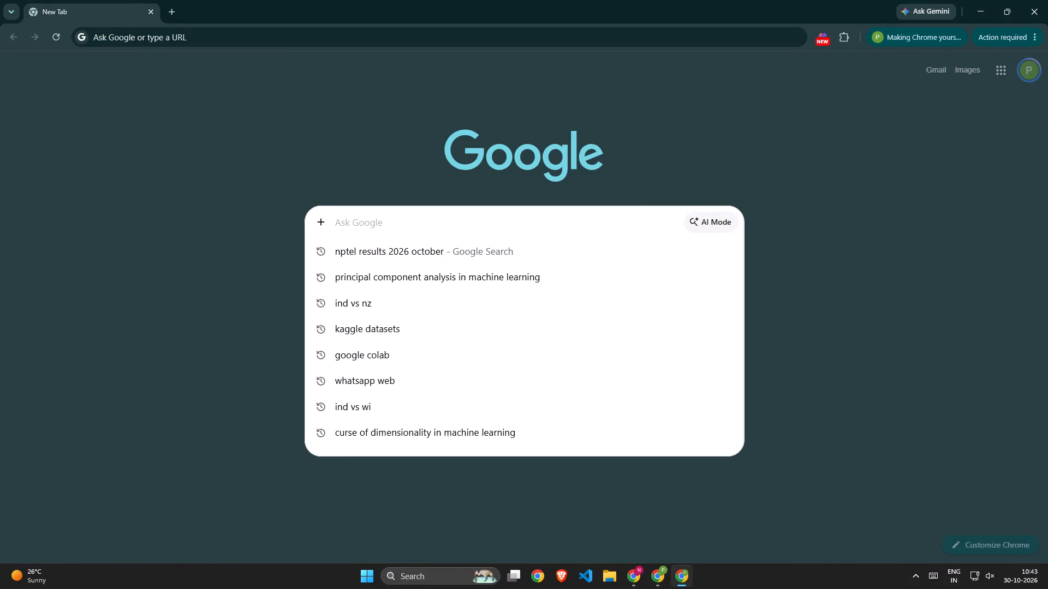
text(overl)
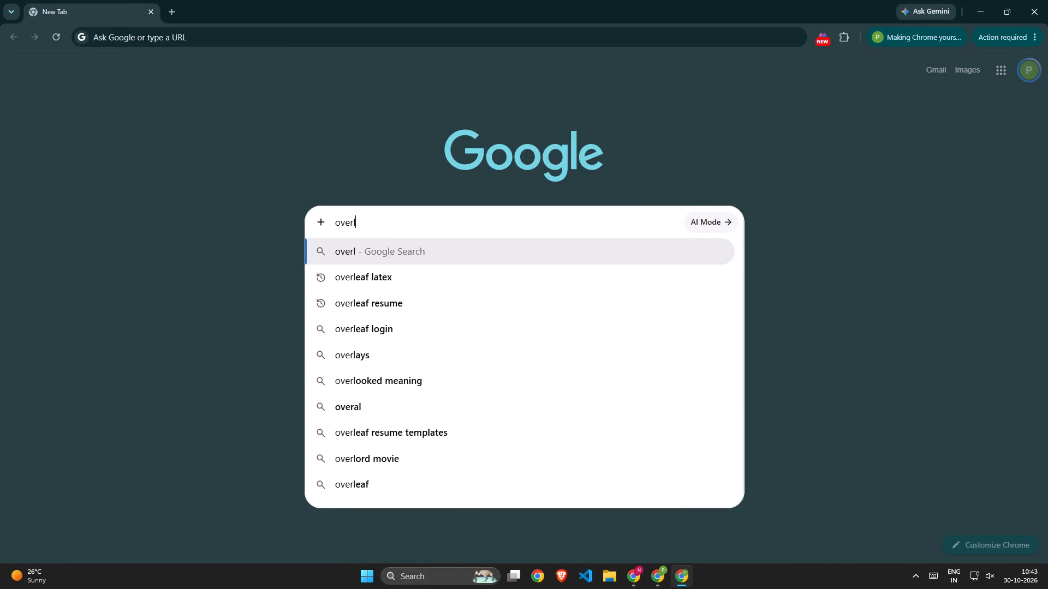
click(504, 292)
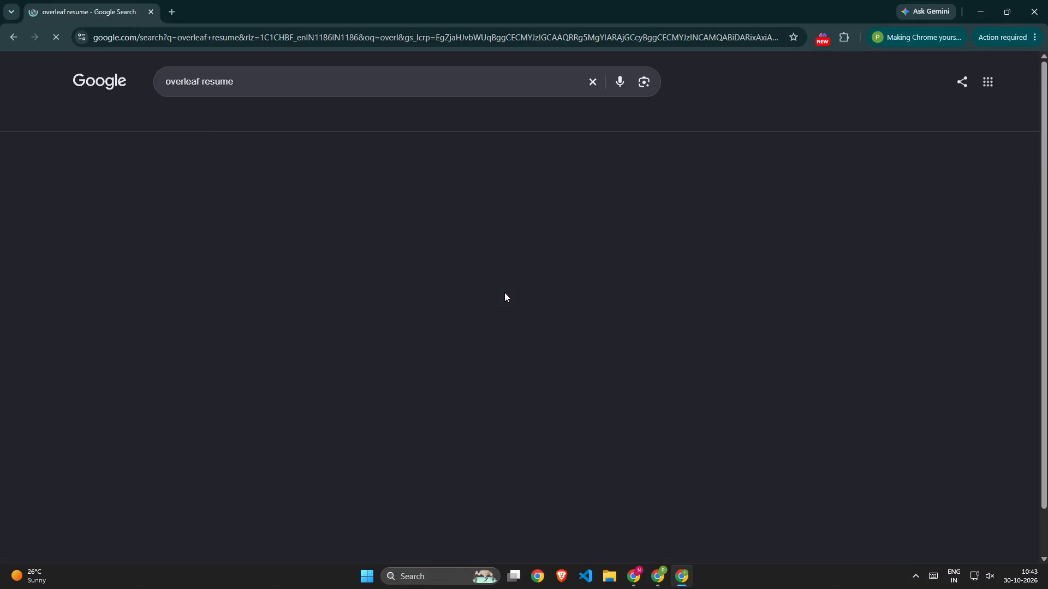
Open Overleaf's "LaTeX templates and examples — CVs and résumés" gallery page from the search results.
scroll(306, 460, down, 4)
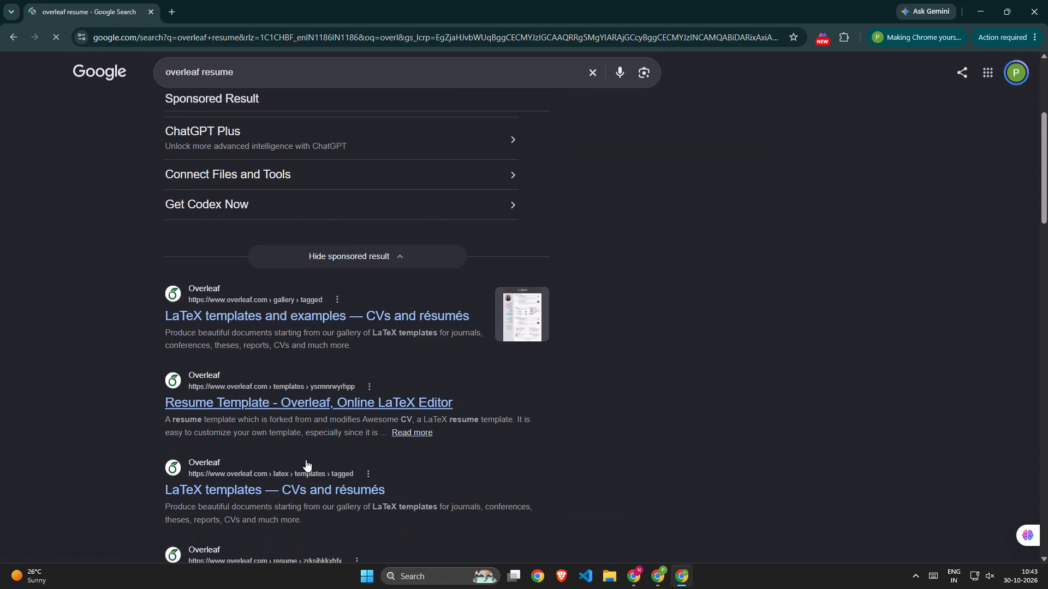
click(251, 326)
click(260, 314)
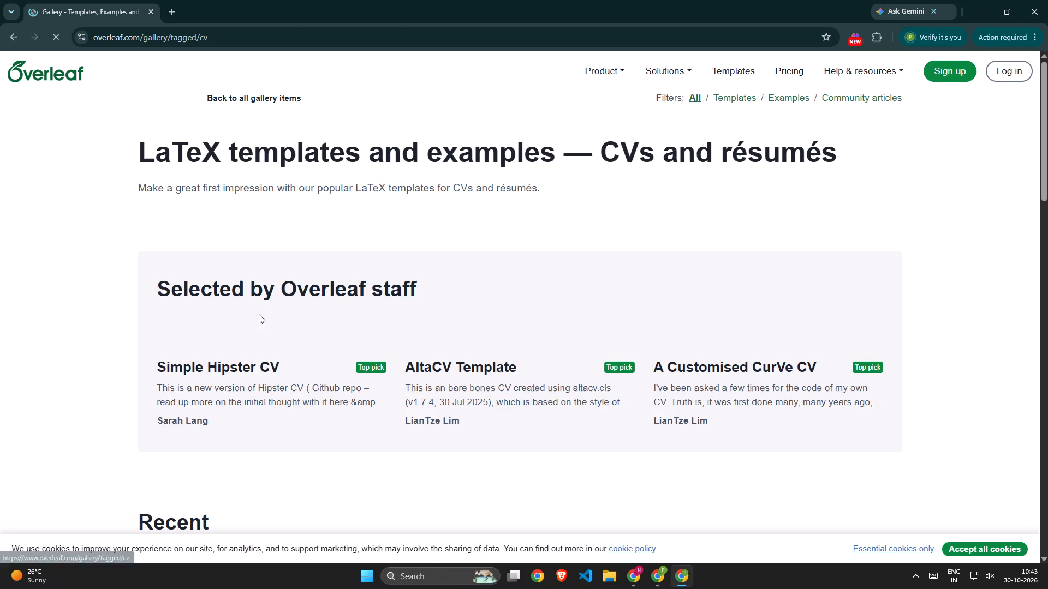
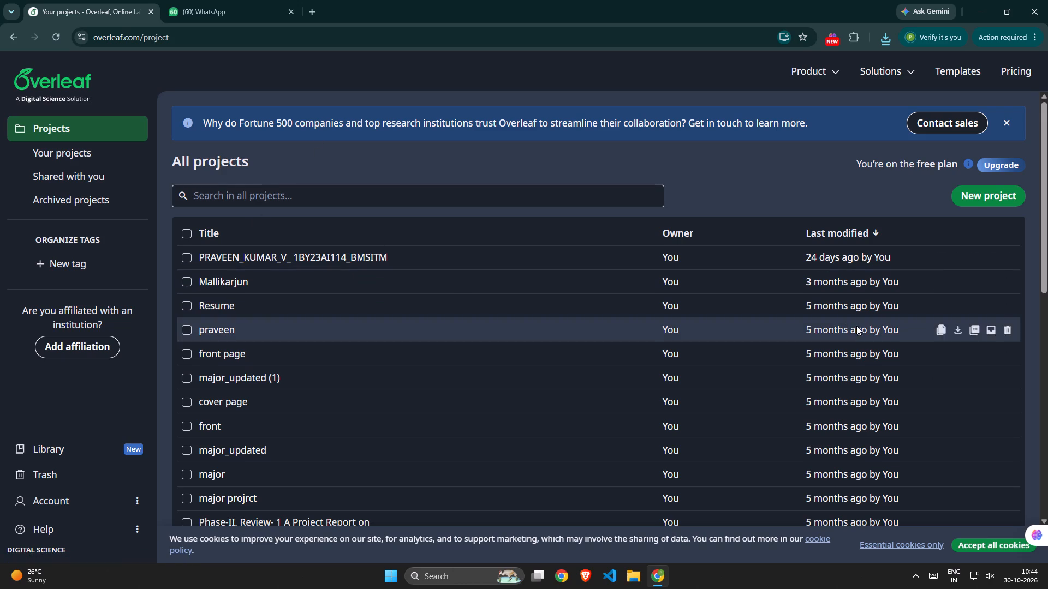
Review the existing Overleaf projects and narrow the list to the account's own projects.
scroll(312, 404, down, 6)
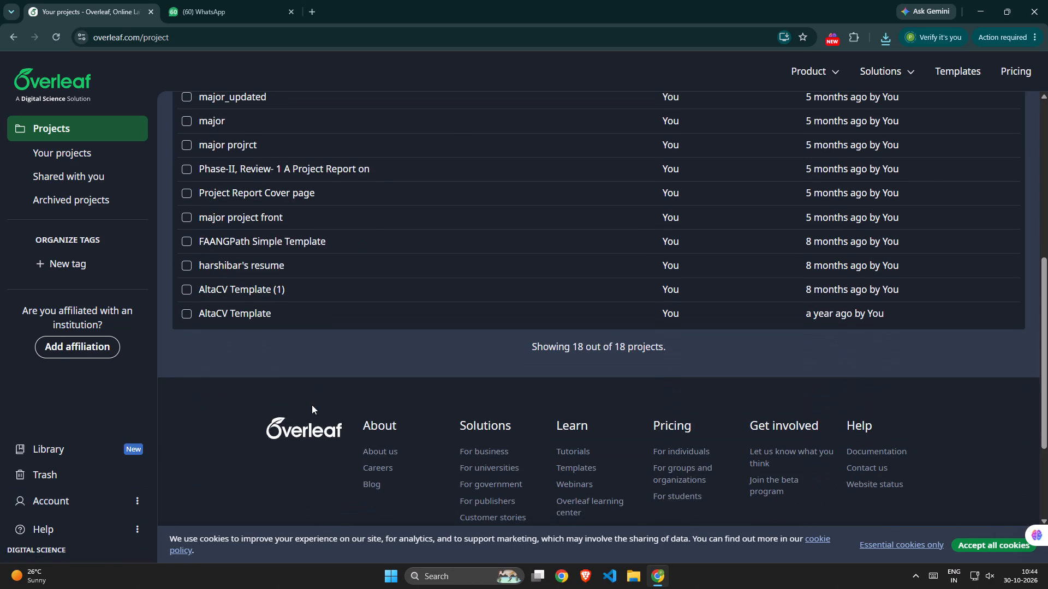
scroll(312, 405, up, 13)
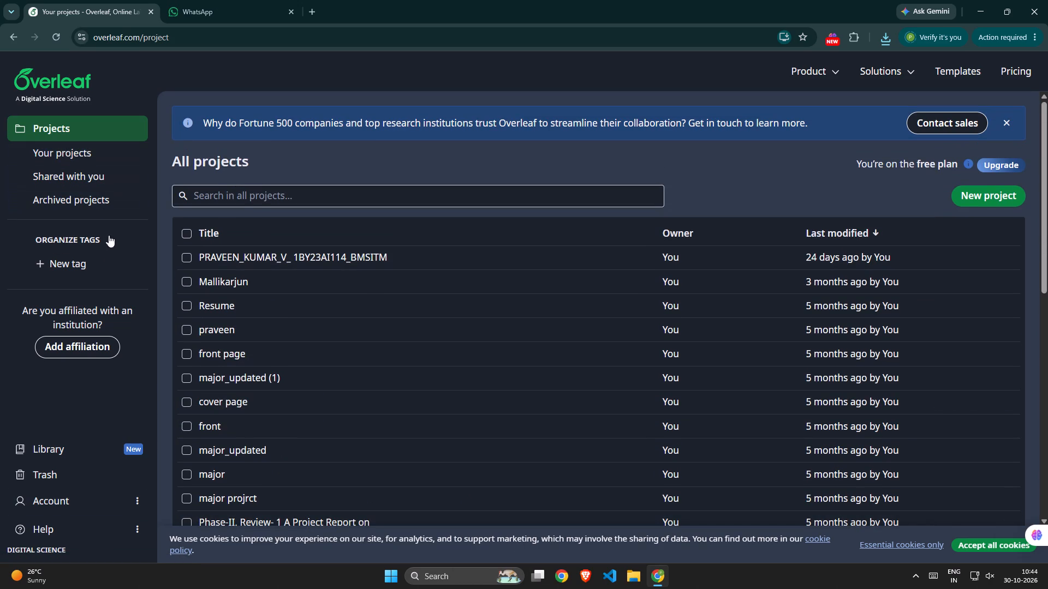
scroll(110, 443, down, 4)
scroll(110, 443, up, 3)
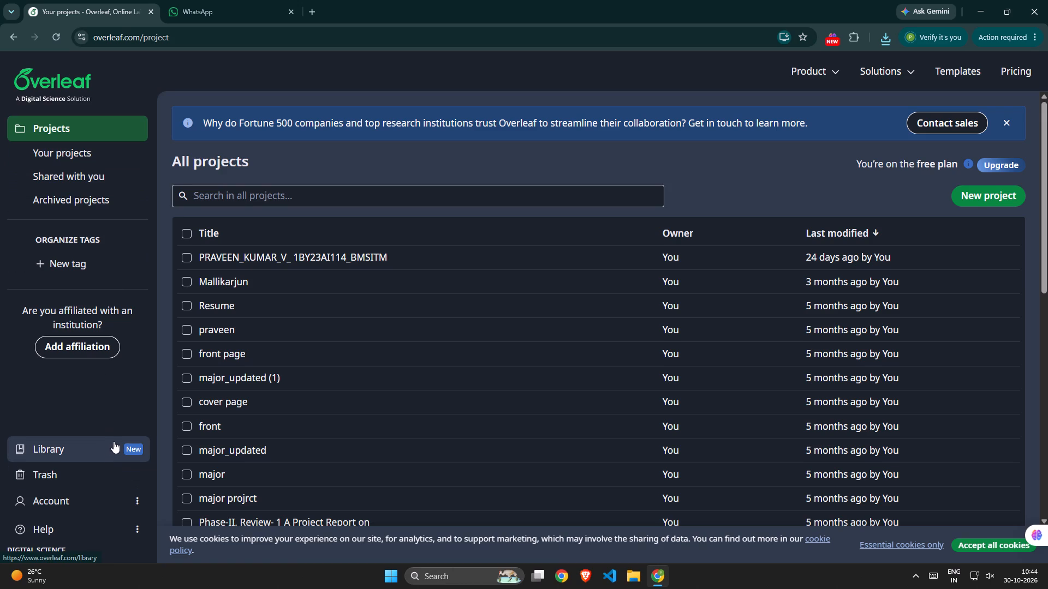
click(94, 157)
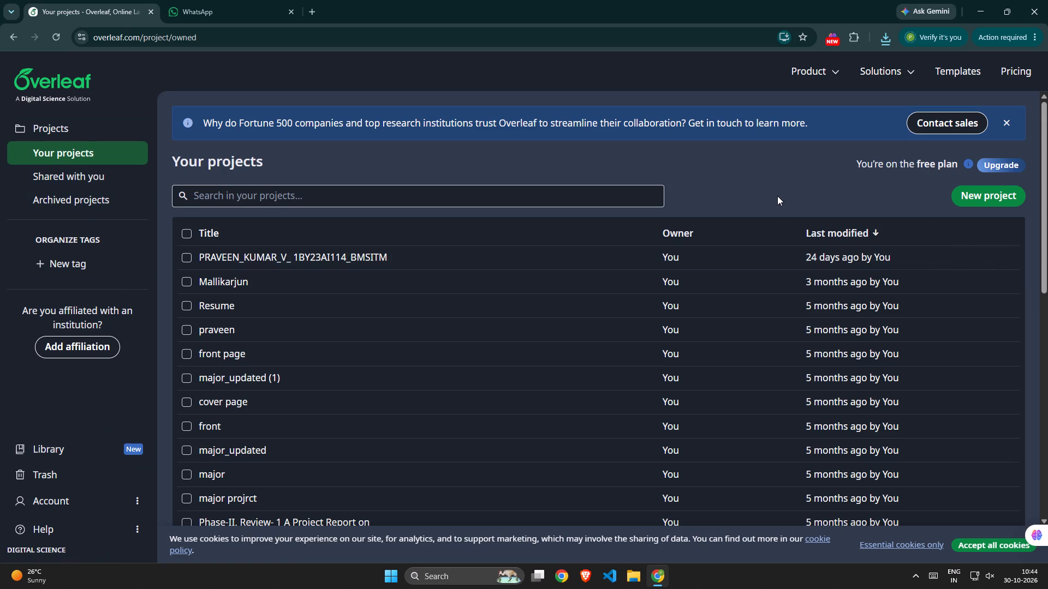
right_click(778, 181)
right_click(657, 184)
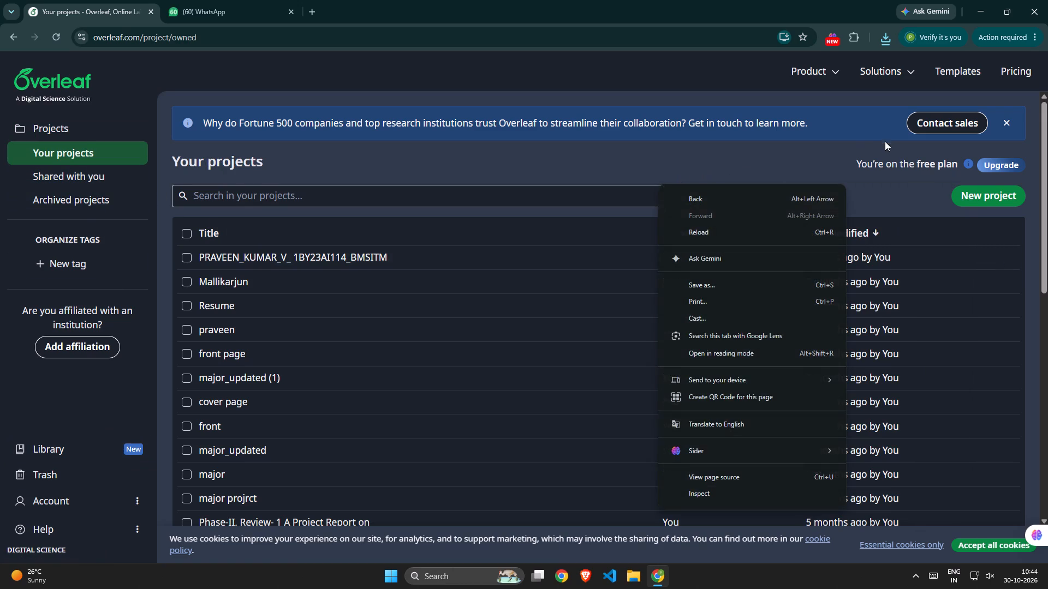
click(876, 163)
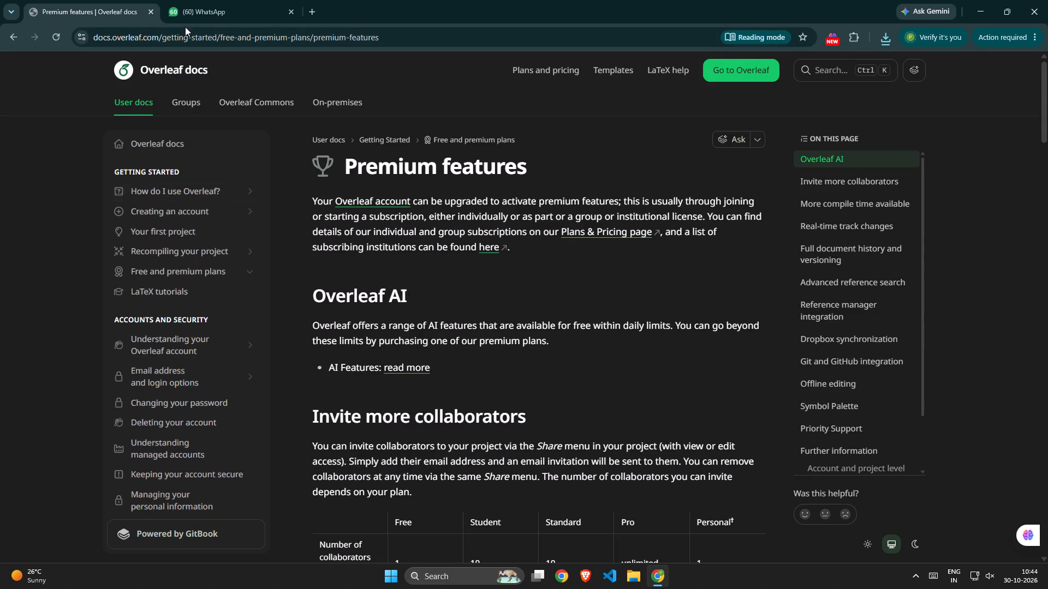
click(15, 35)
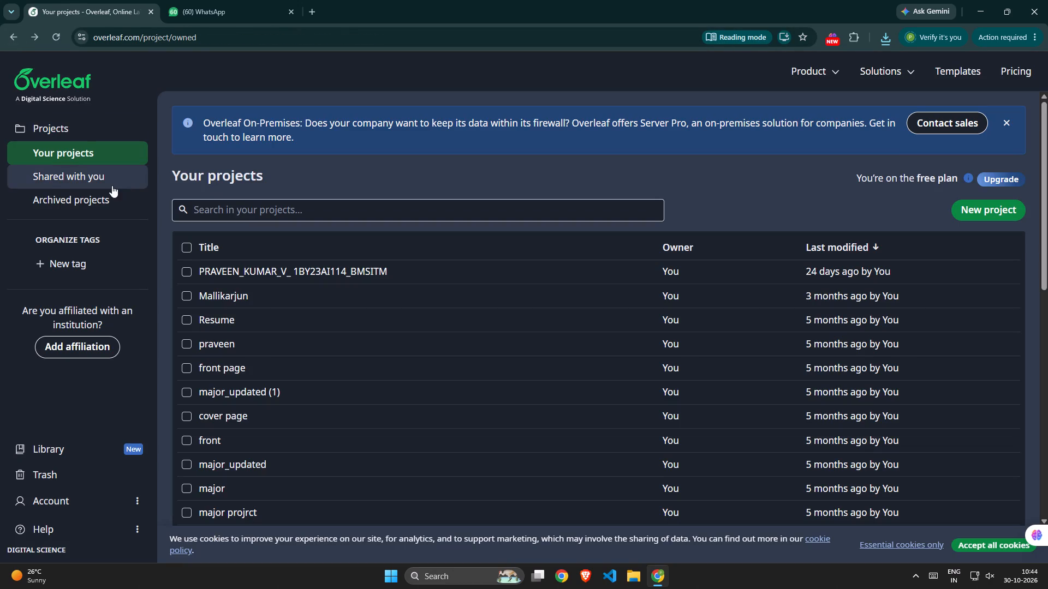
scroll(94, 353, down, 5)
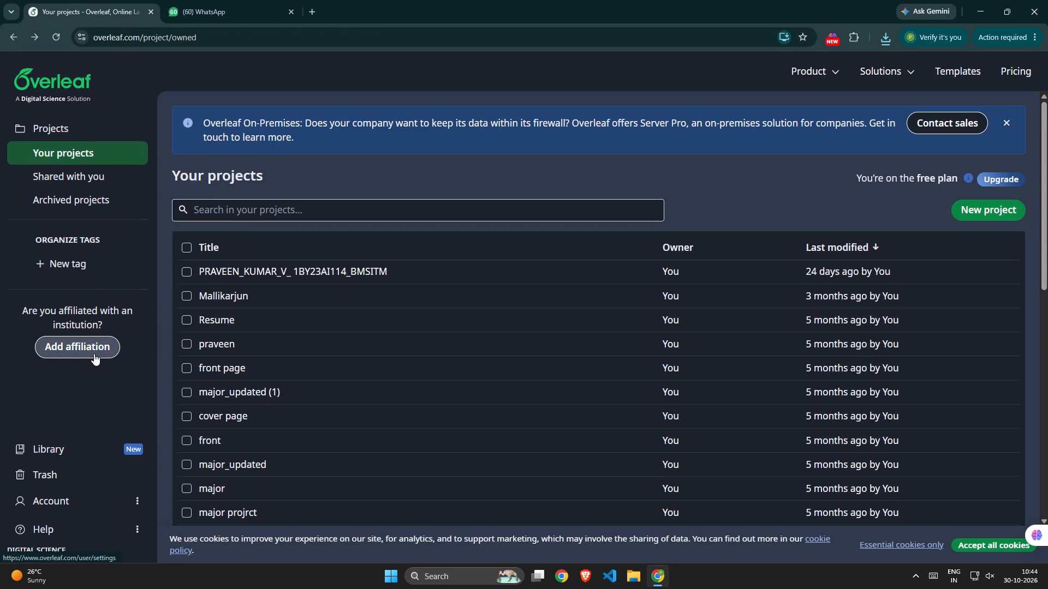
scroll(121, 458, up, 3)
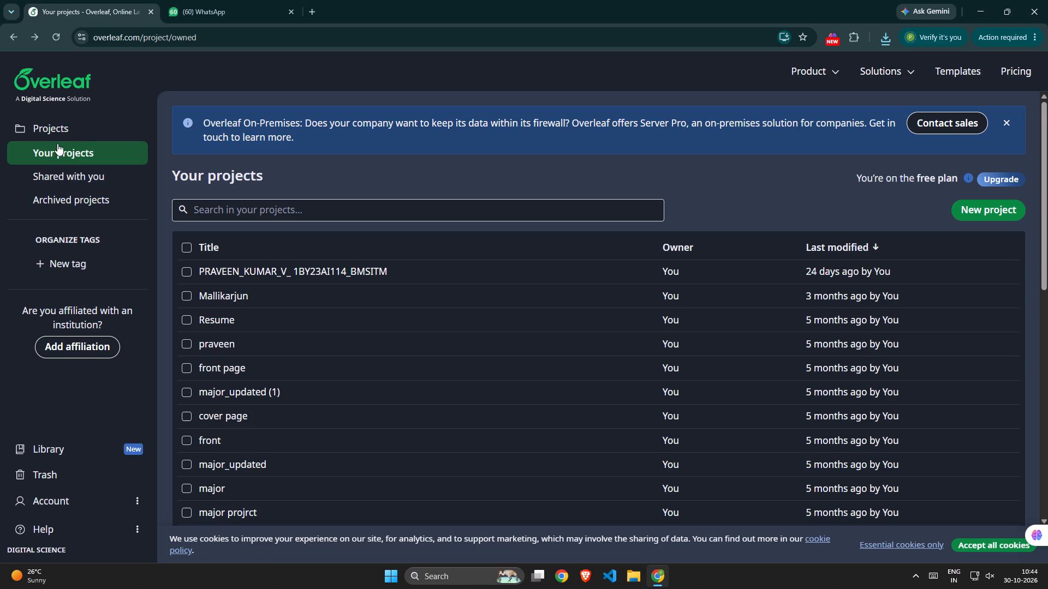
Switch the Overleaf project list from your own projects to all projects.
click(47, 117)
click(47, 117)
triple_click(25, 130)
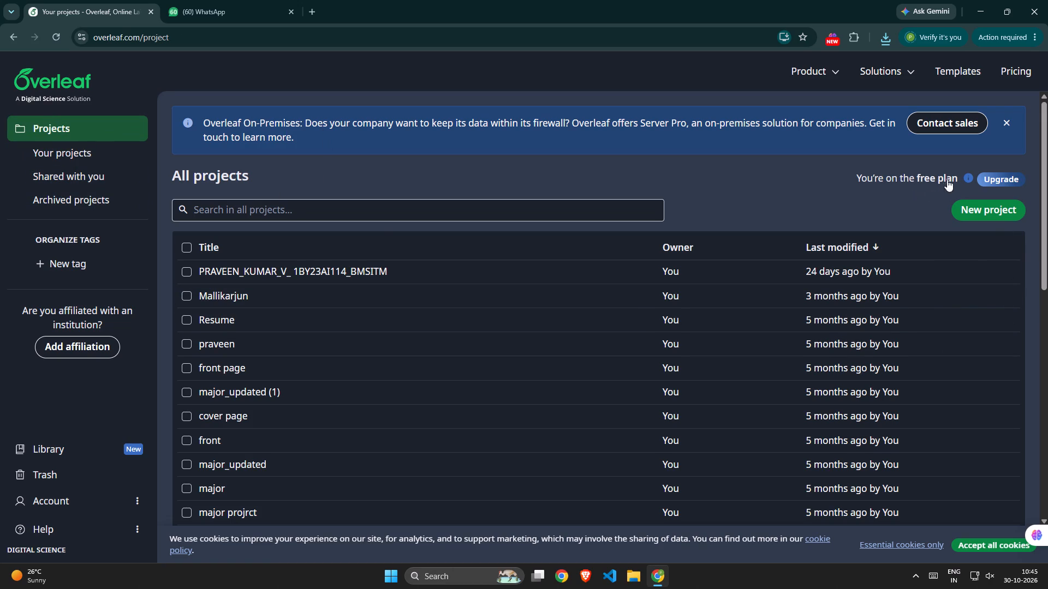
Create a new blank Overleaf project named "resume".
click(985, 214)
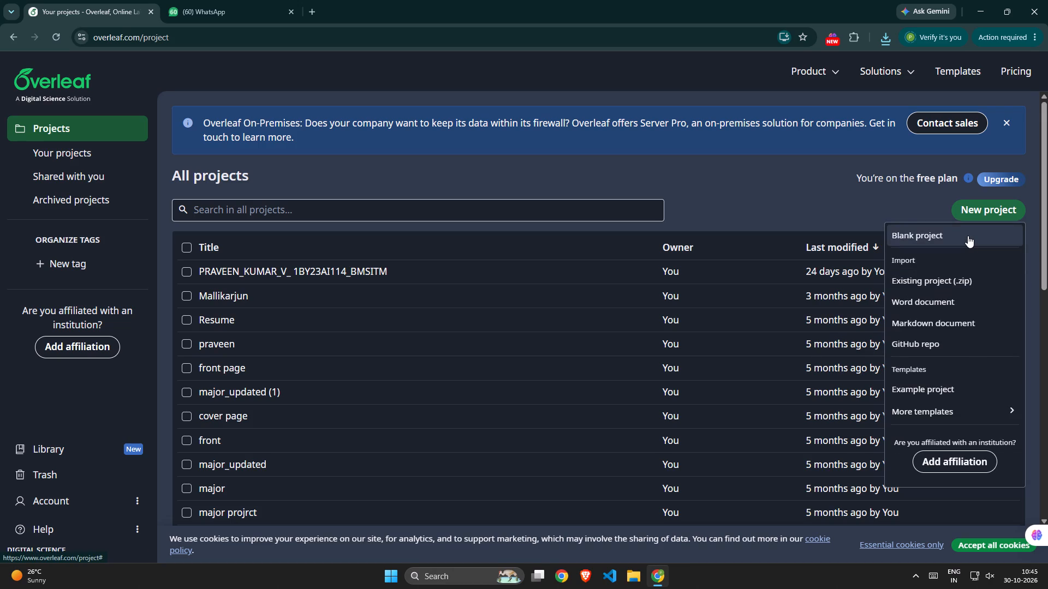
click(968, 236)
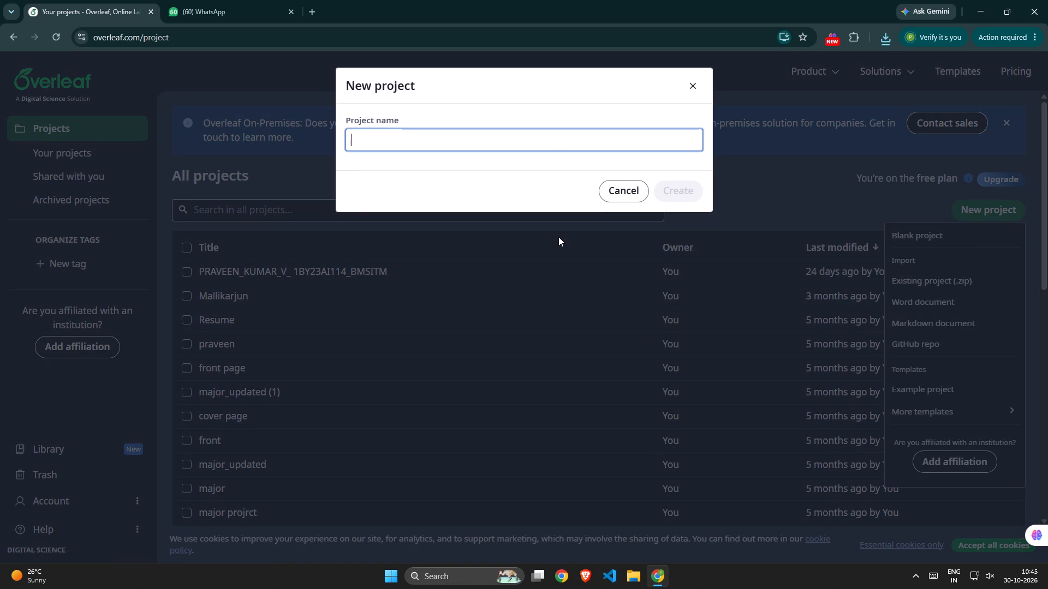
text(re)
text(umew)
key(BackSpace)
key(BackSpace)
key(BackSpace)
key(BackSpace)
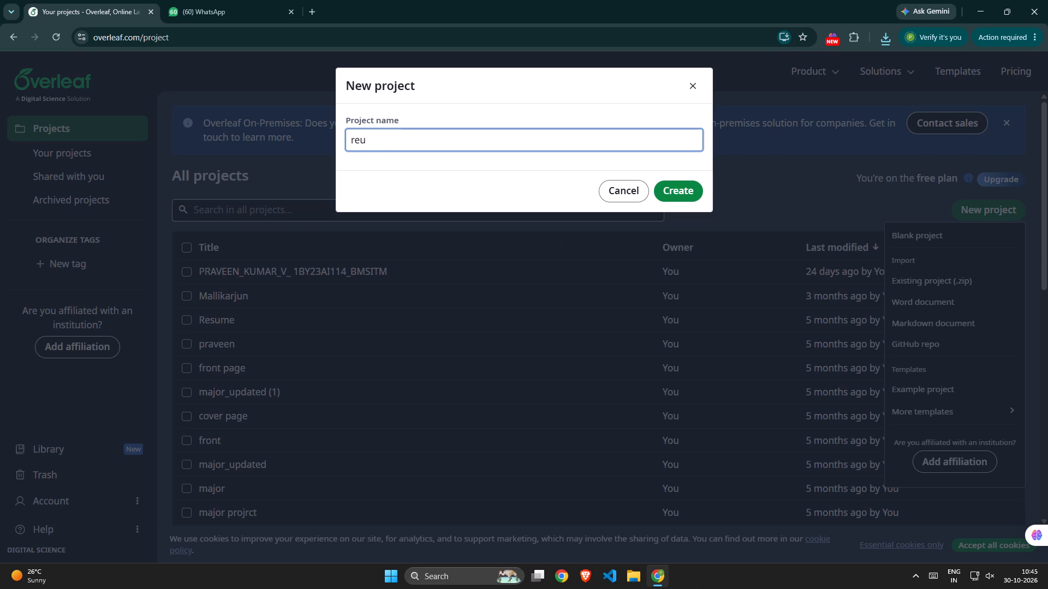
text(sume)
key(Return)
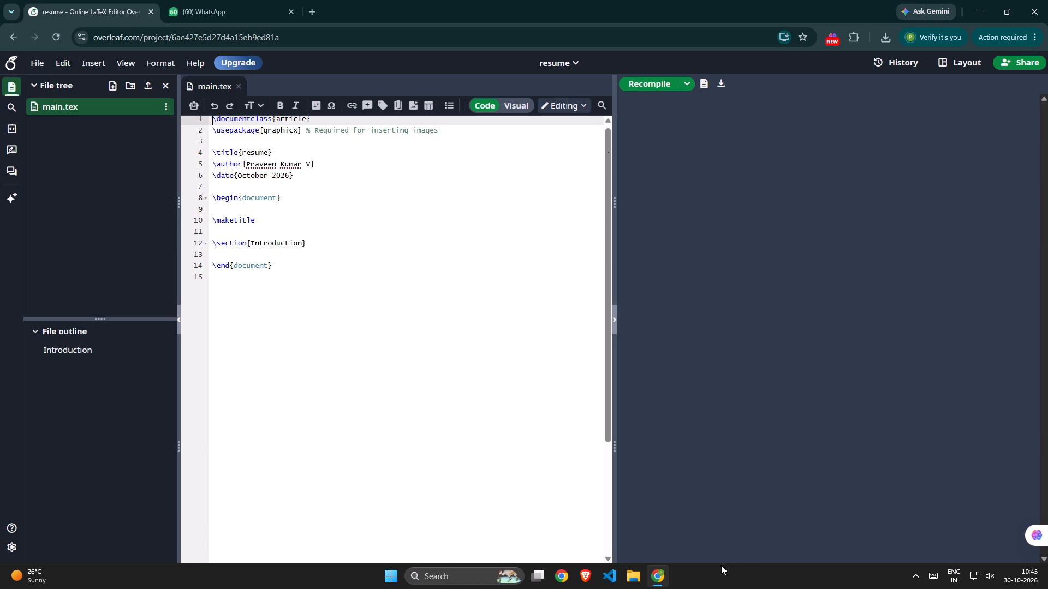
Minimize the browser window to reach the desktop.
click(650, 574)
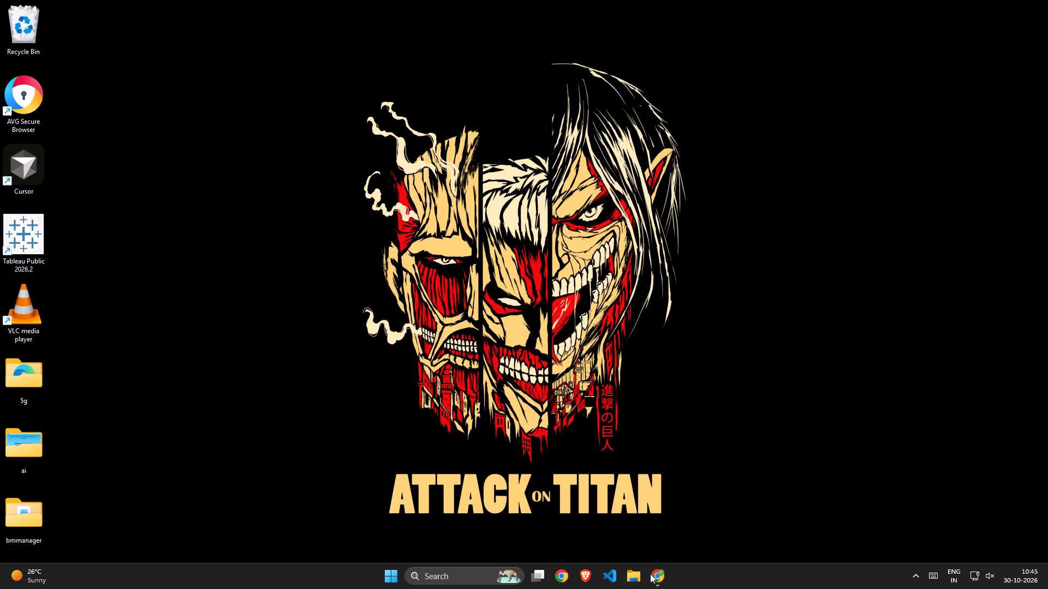
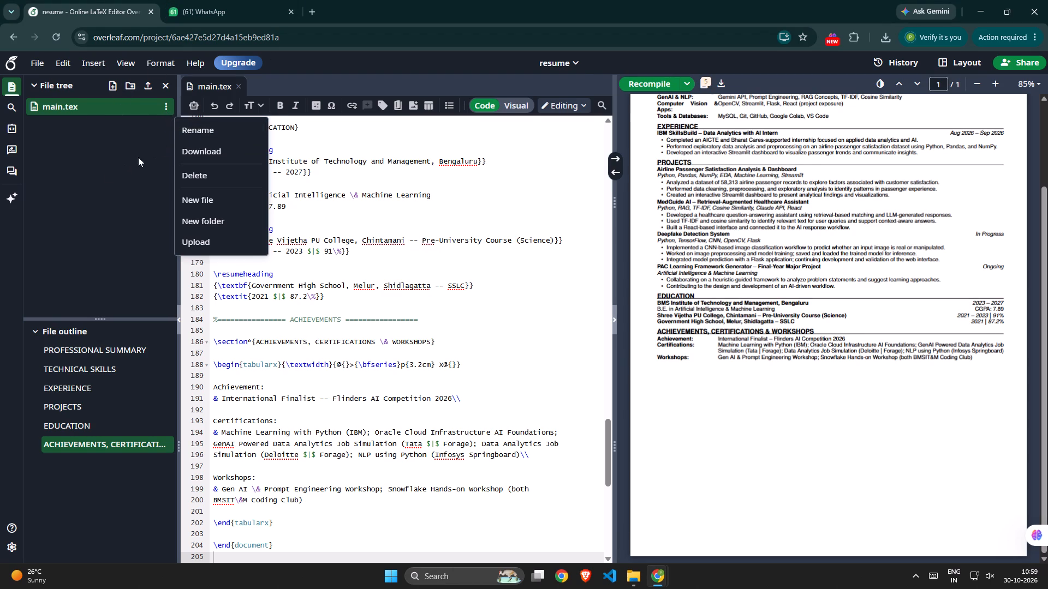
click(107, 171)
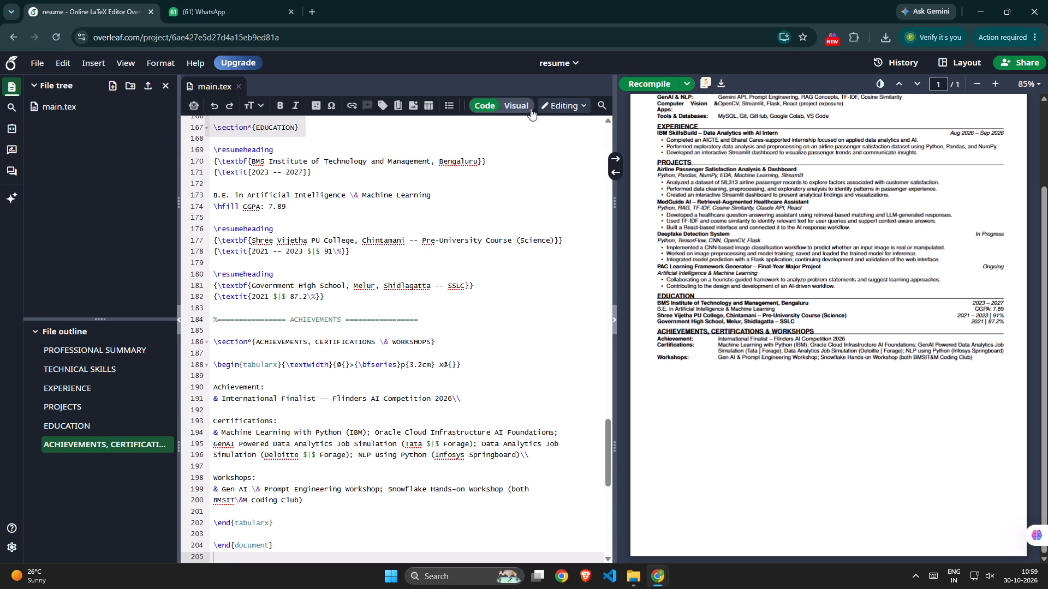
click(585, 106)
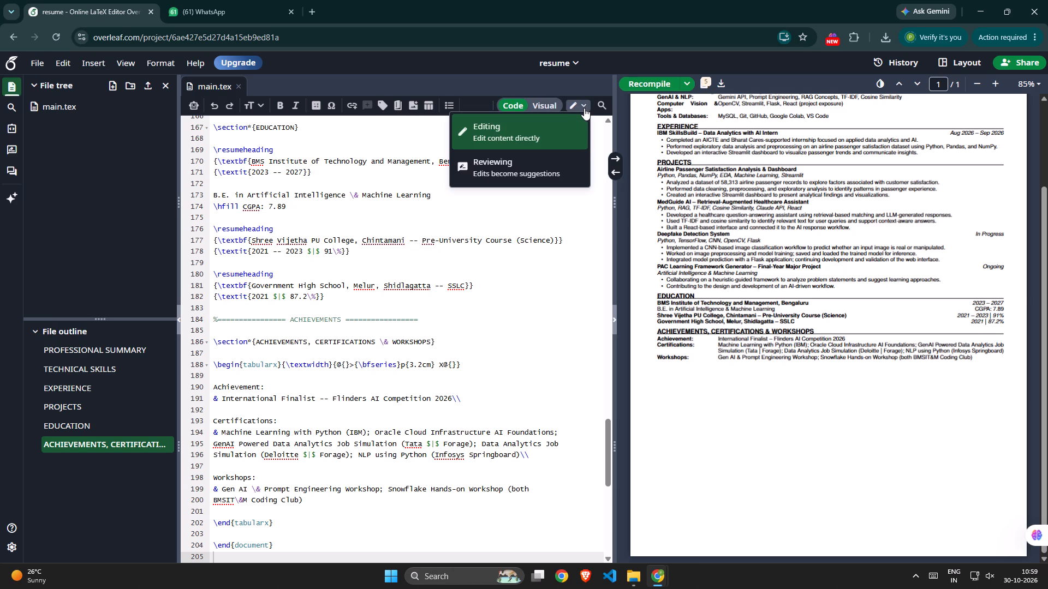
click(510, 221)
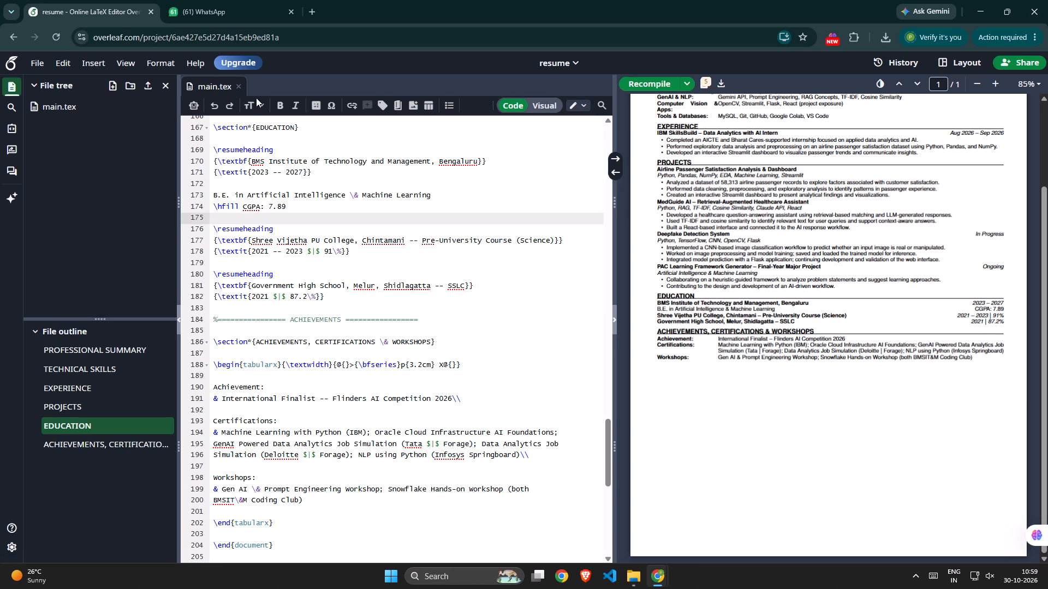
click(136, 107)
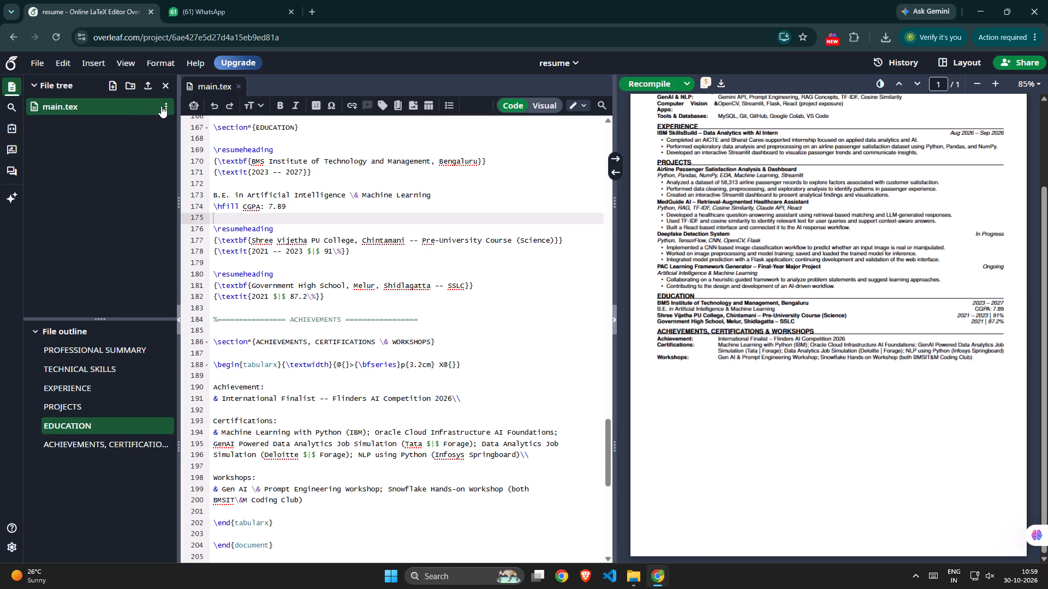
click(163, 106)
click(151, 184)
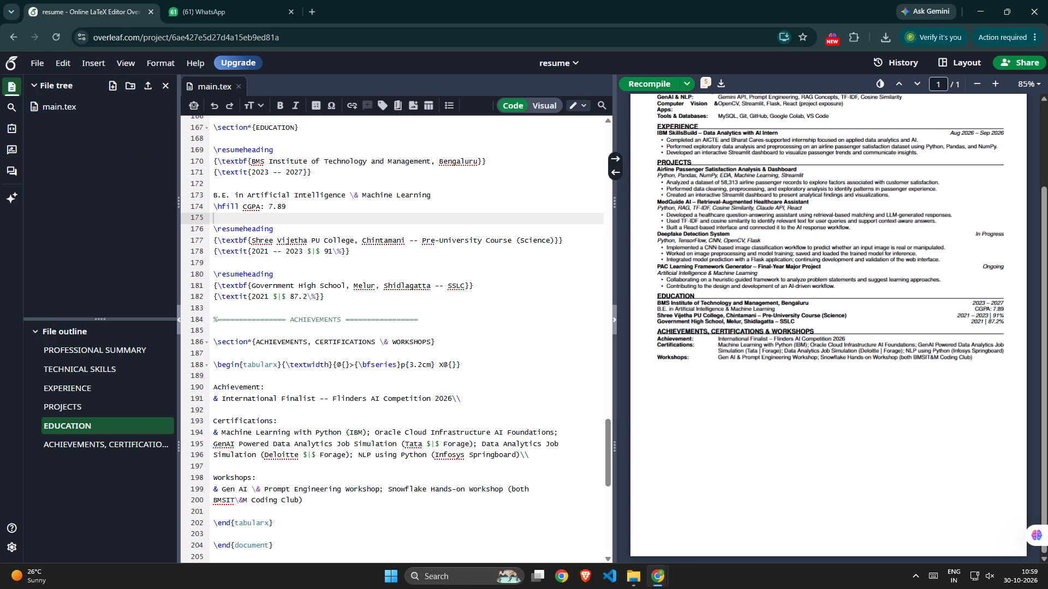
Upload the résumé PDF whose name ends in BMSIT_v2, without a copy number, from Downloads into the project.
click(145, 90)
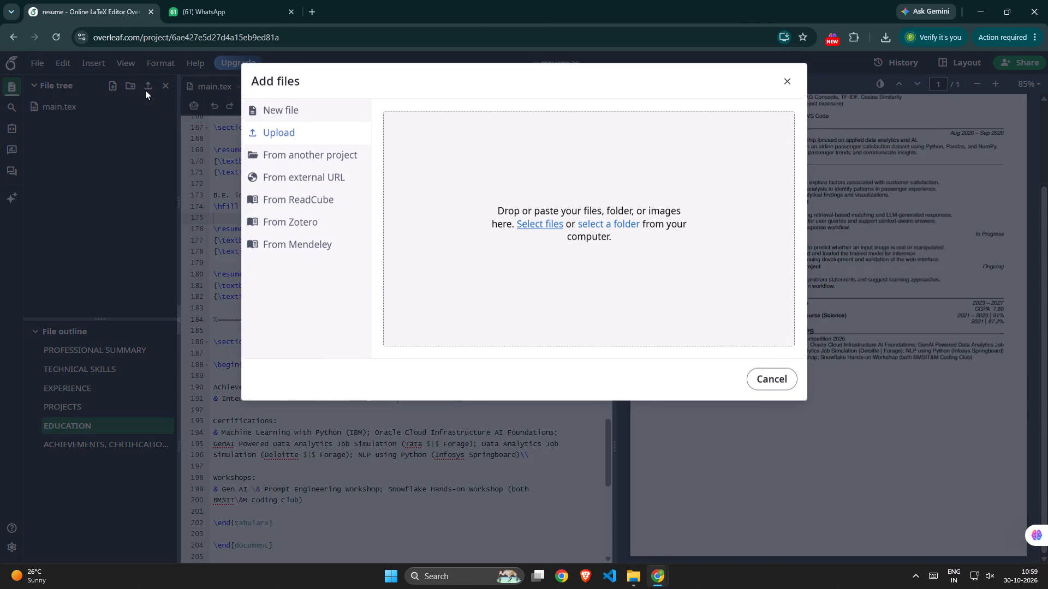
click(270, 134)
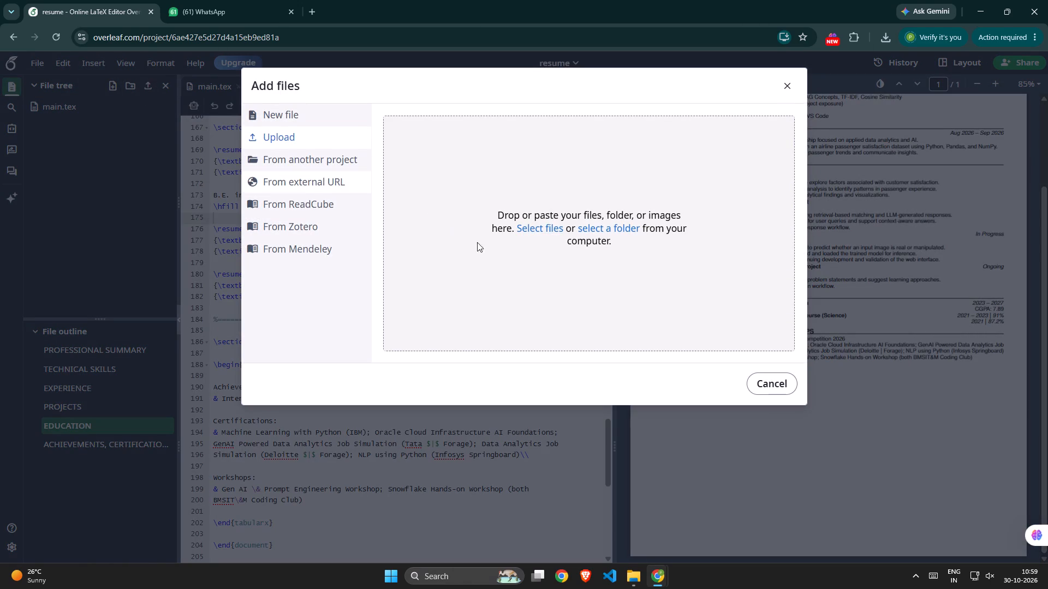
click(593, 231)
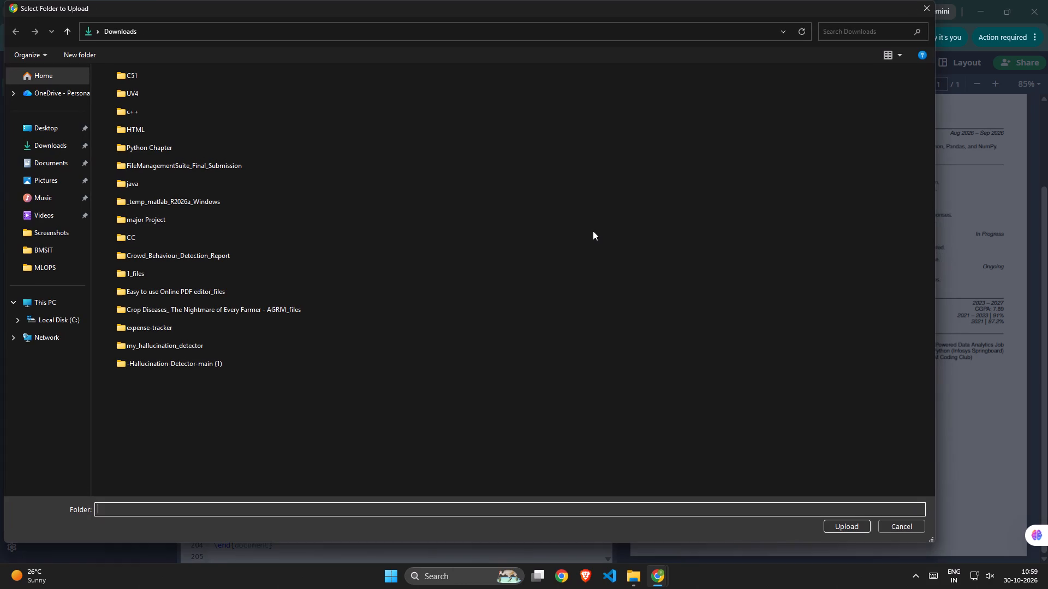
click(927, 14)
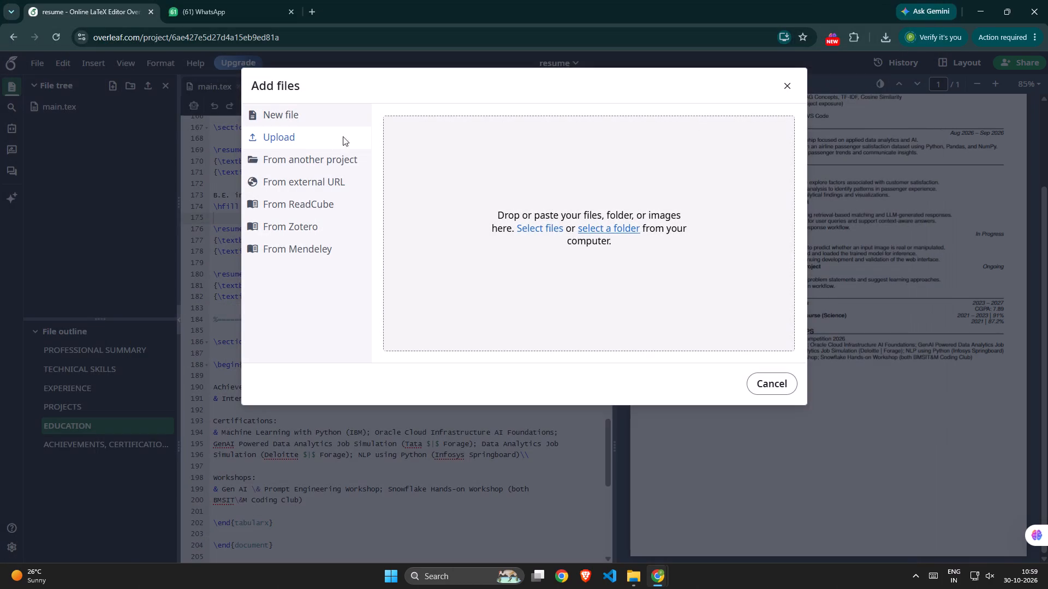
click(543, 229)
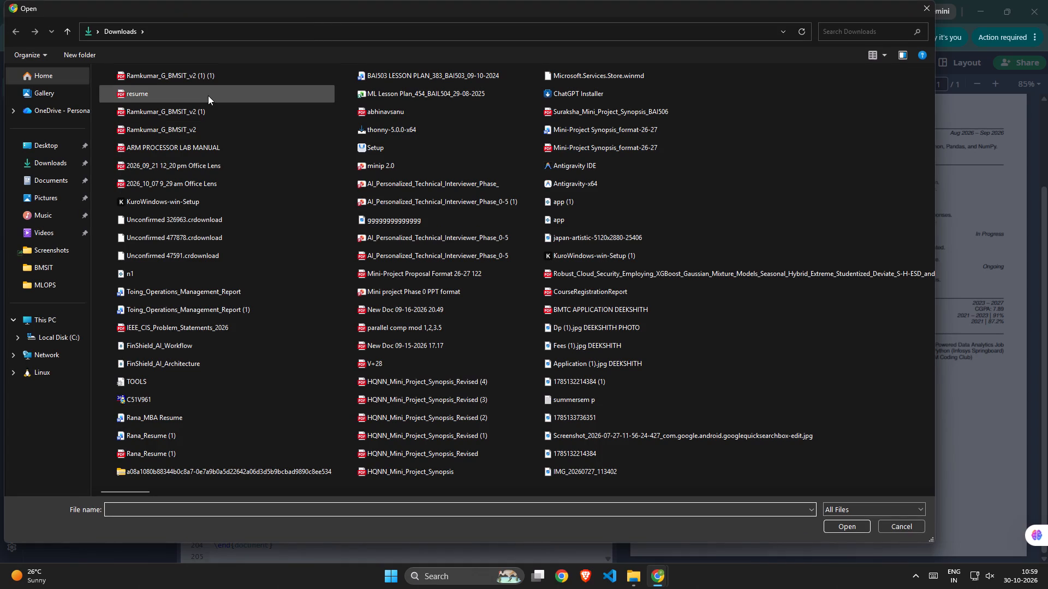
click(209, 125)
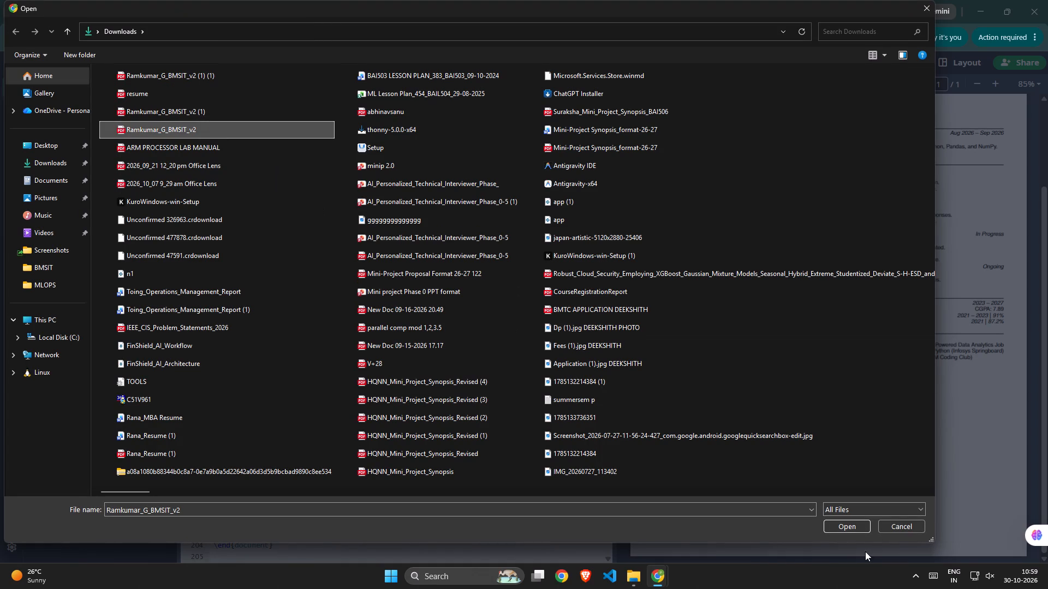
click(855, 530)
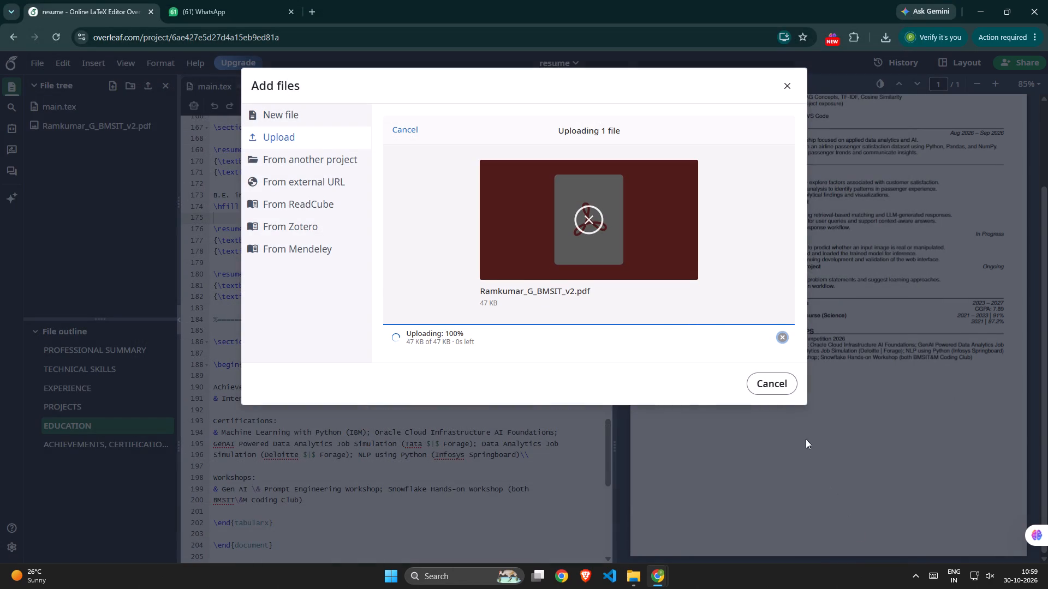
Open the uploaded résumé PDF from the file tree and view it through to the end of the page.
click(134, 132)
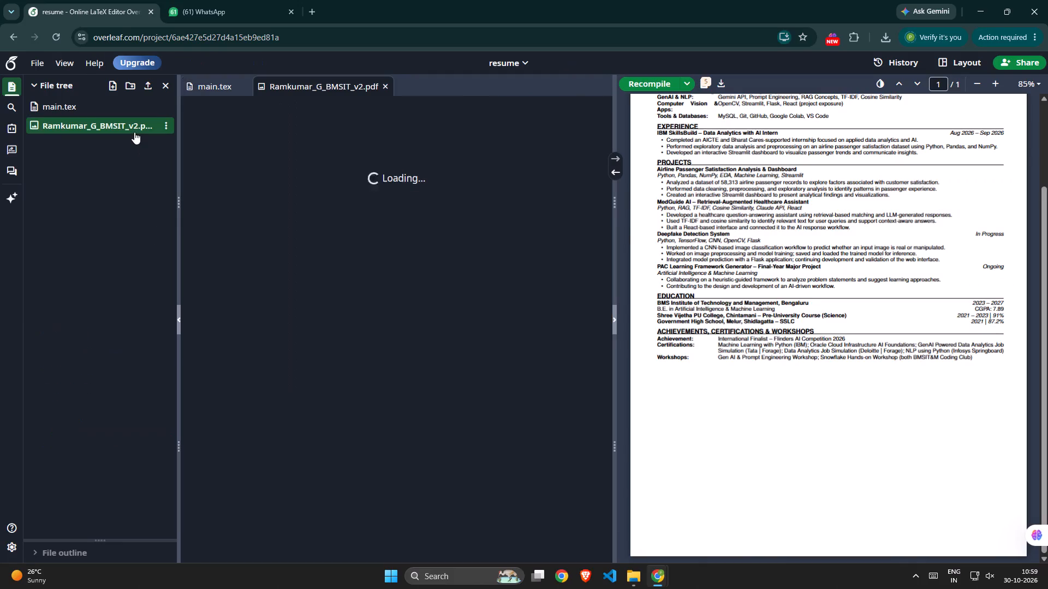
scroll(463, 314, down, 6)
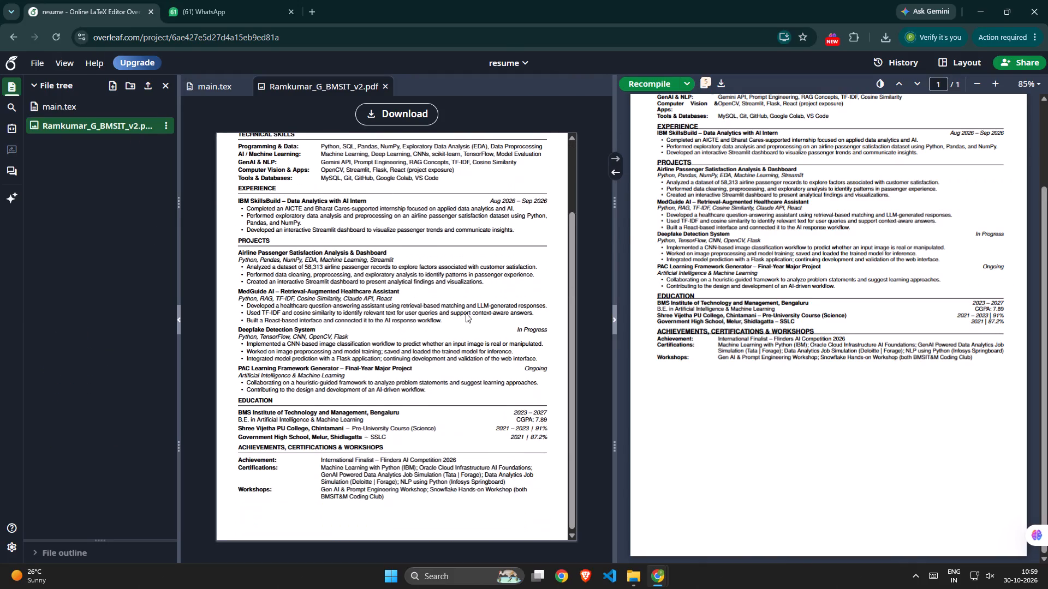
scroll(469, 311, down, 5)
scroll(473, 309, up, 4)
Recompile the project and examine the compiled résumé from the header to the end of the page.
click(656, 90)
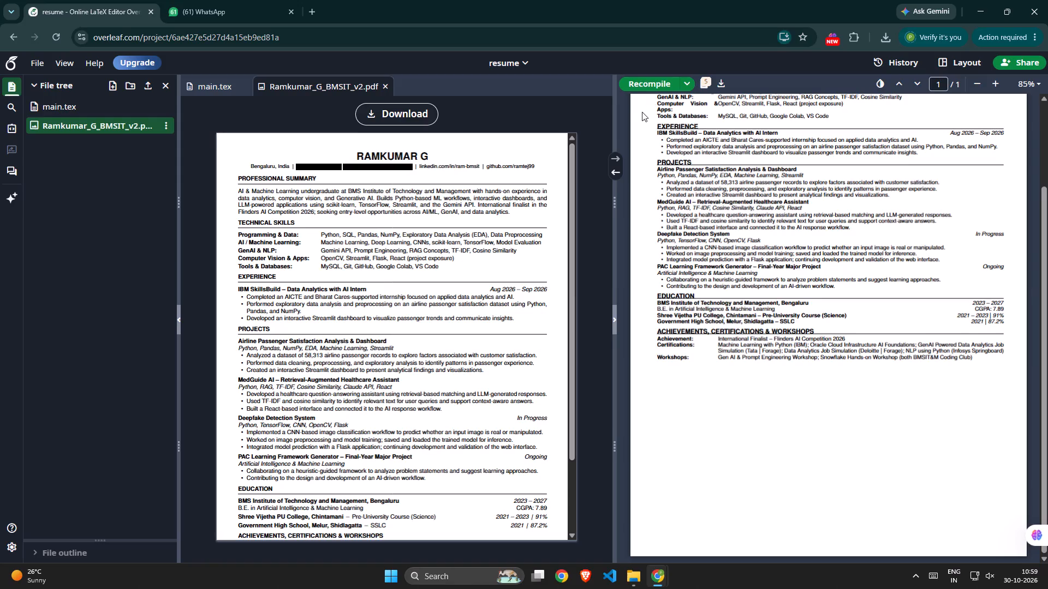
scroll(733, 346, up, 6)
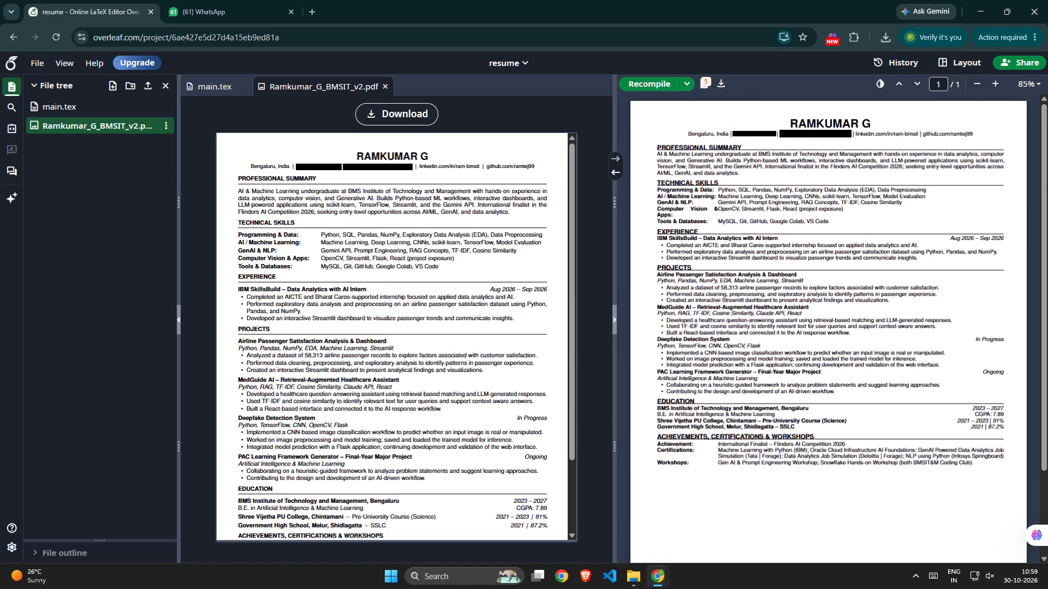
scroll(733, 346, up, 3)
scroll(733, 346, down, 10)
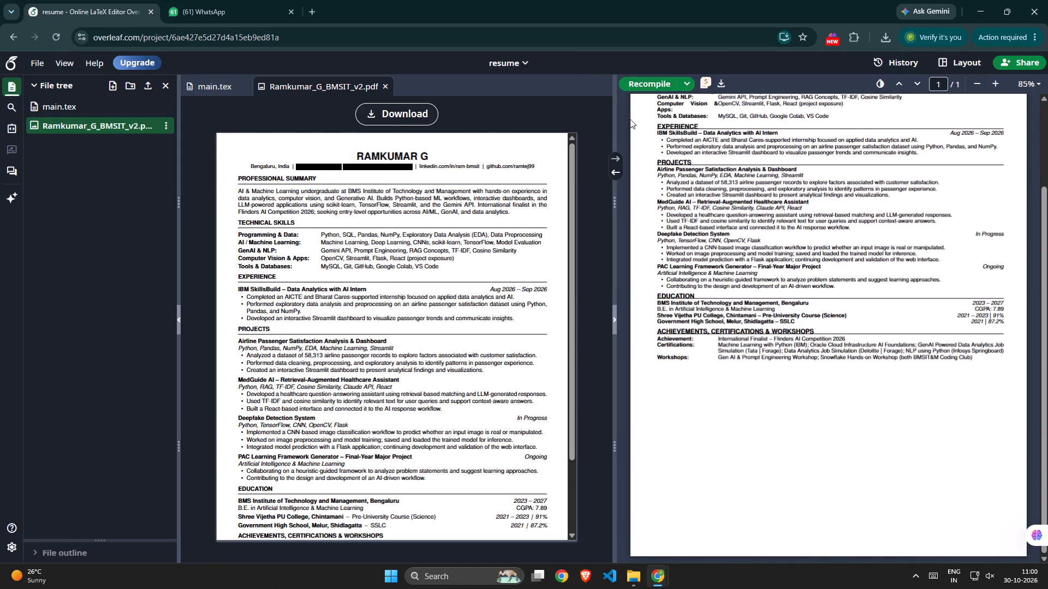
Recompile again and compare the uploaded PDF's layout with the compiled résumé from the header to the achievements section.
click(650, 89)
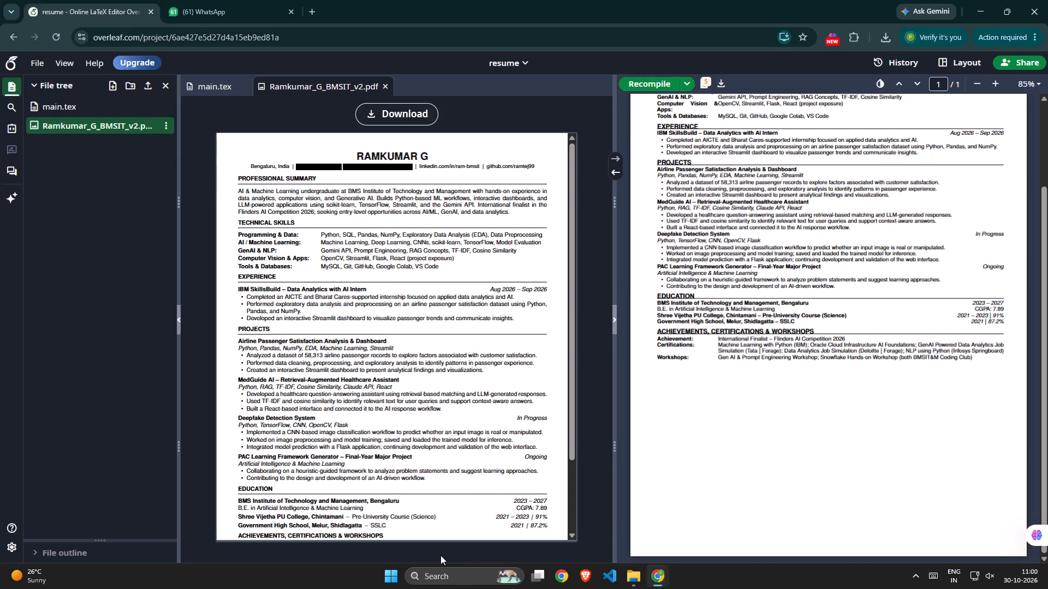
scroll(671, 588, up, 3)
scroll(466, 412, down, 11)
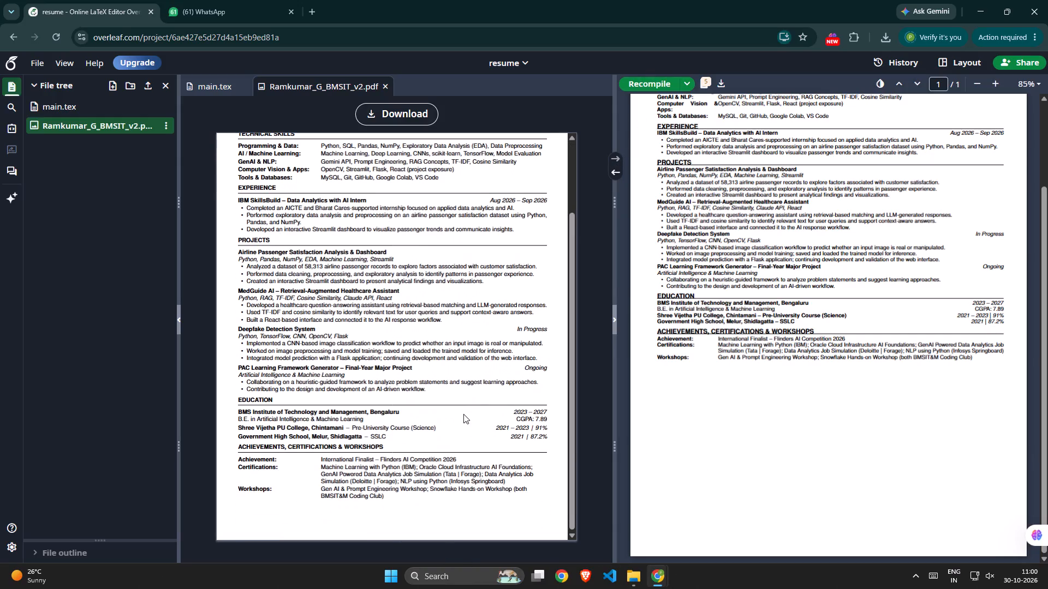
scroll(463, 414, down, 3)
scroll(719, 350, up, 12)
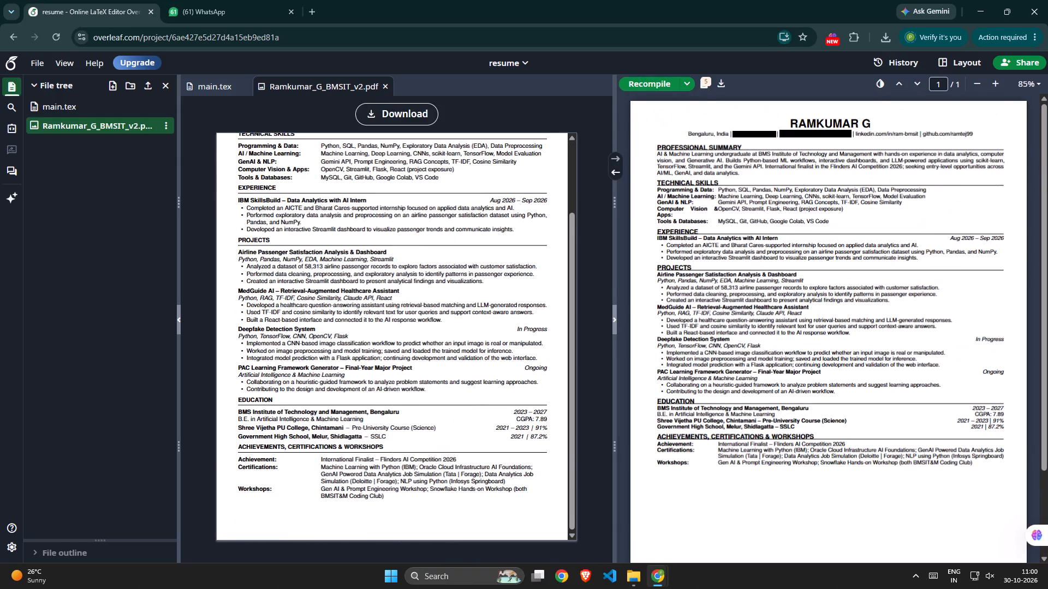
scroll(716, 350, down, 7)
scroll(713, 352, up, 7)
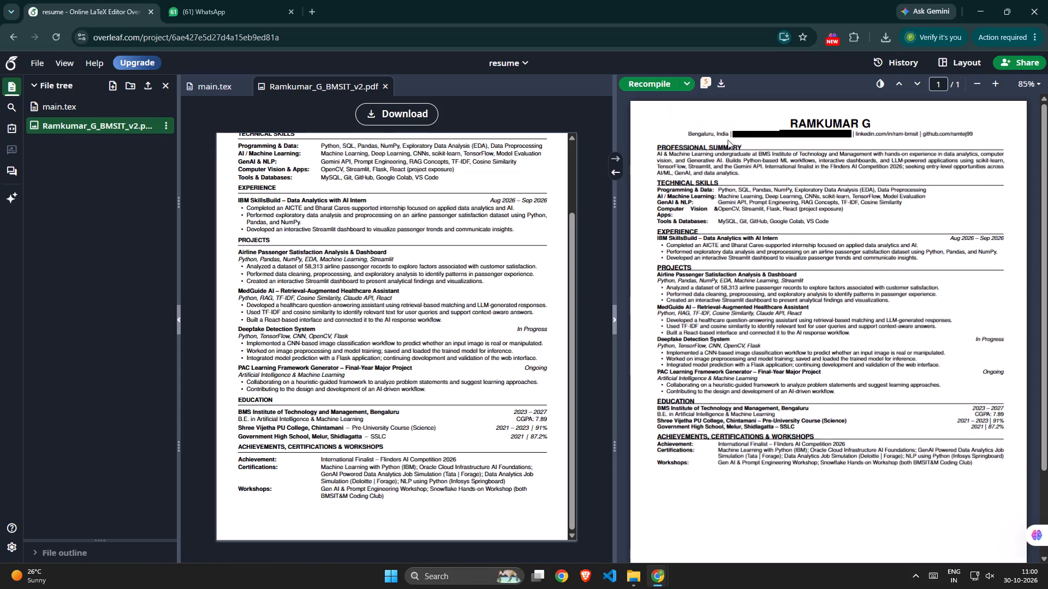
scroll(403, 334, up, 5)
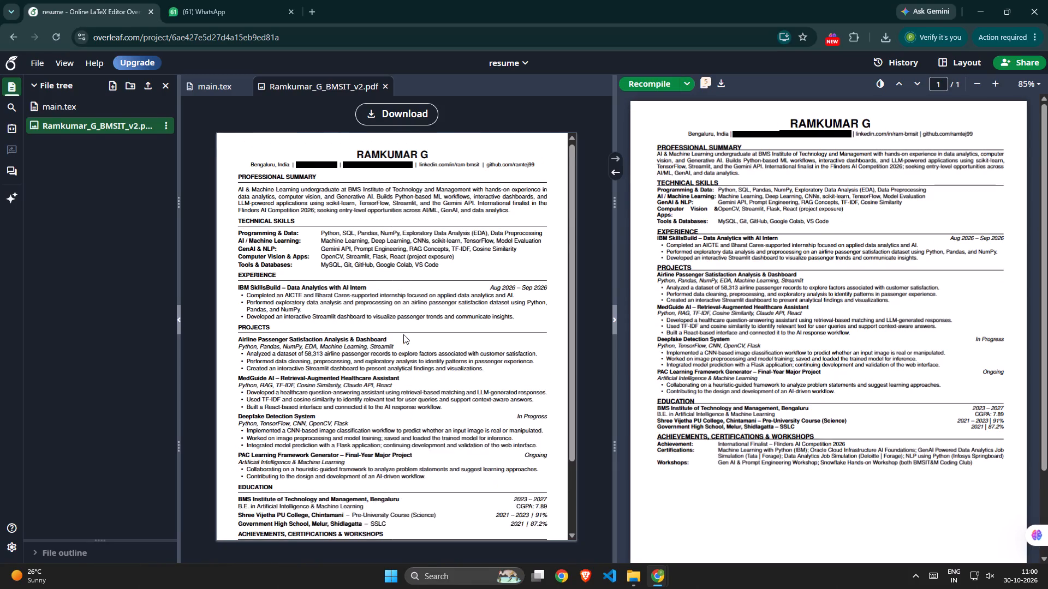
scroll(403, 334, down, 13)
scroll(1008, 335, up, 6)
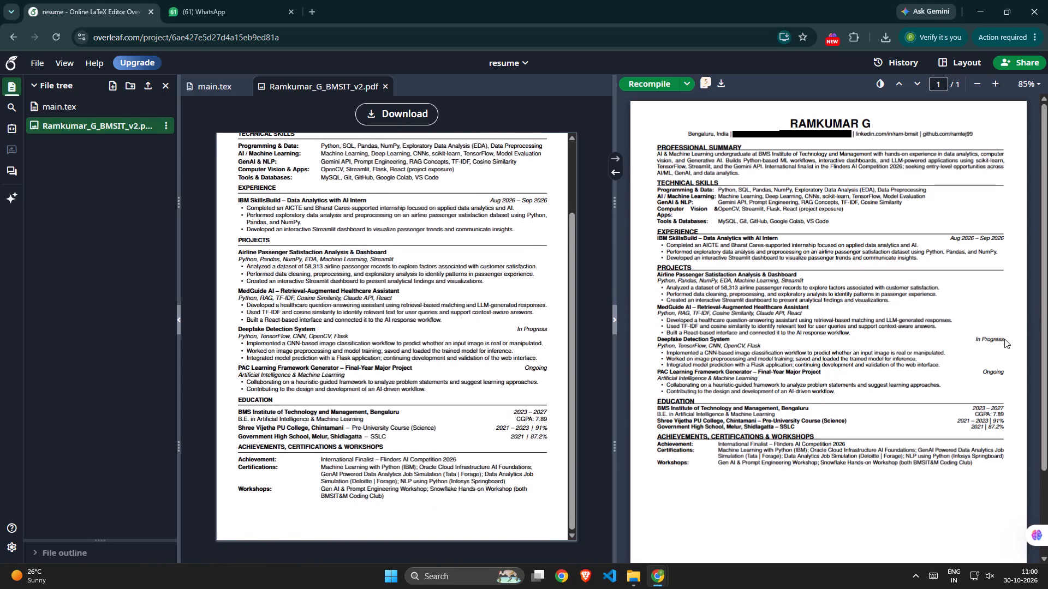
scroll(844, 368, up, 7)
scroll(844, 368, down, 13)
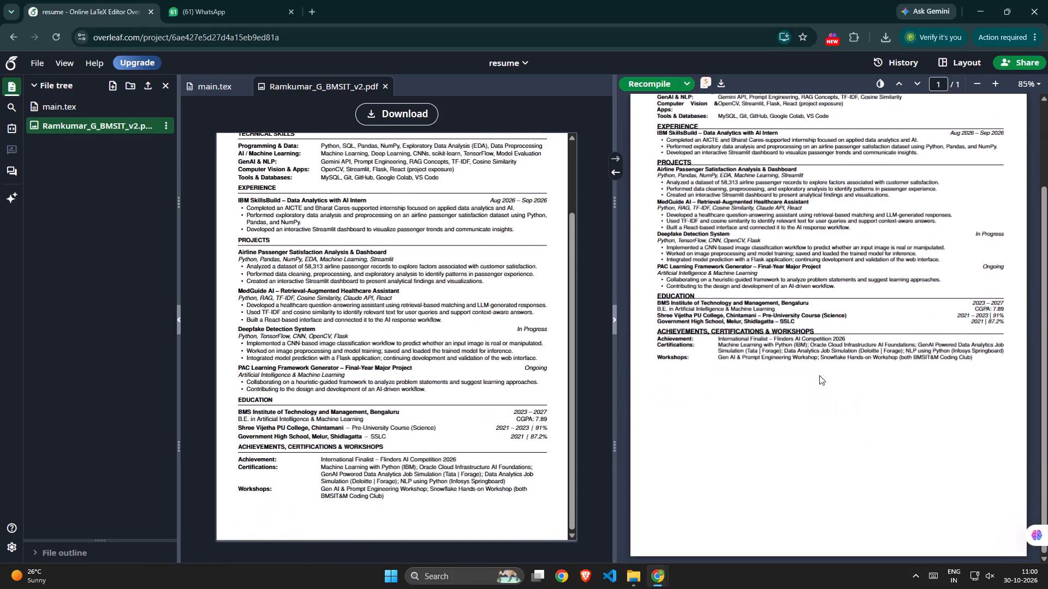
scroll(819, 375, down, 1)
scroll(789, 381, up, 3)
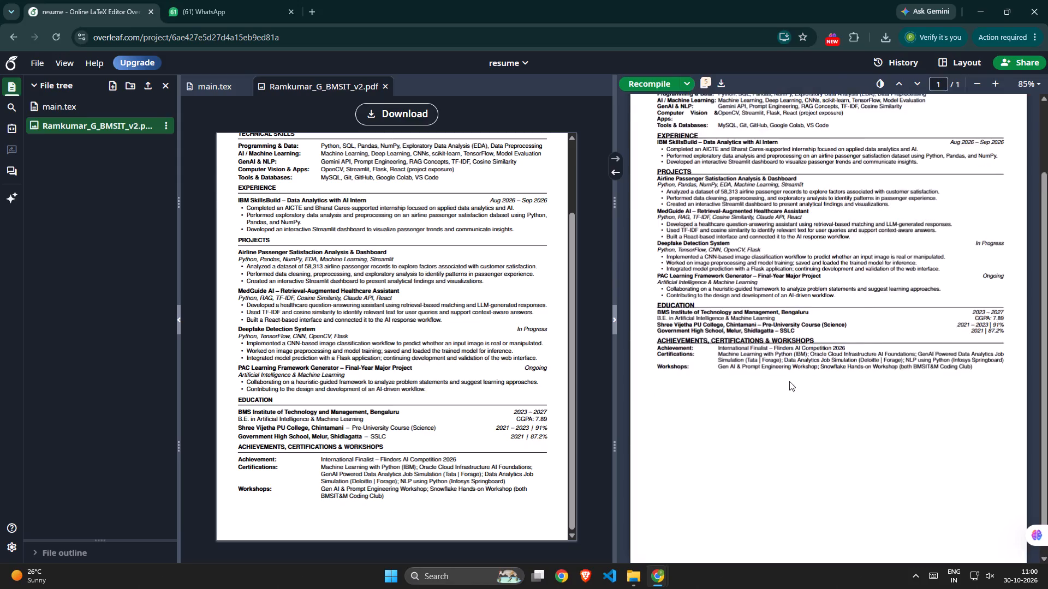
scroll(789, 381, up, 3)
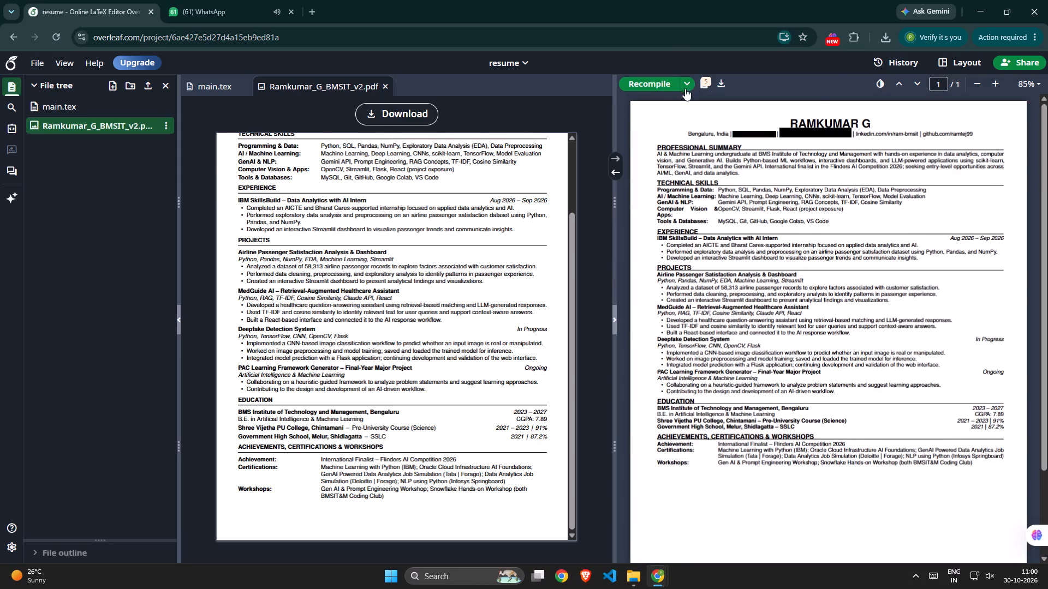
Recompile the project from scratch and check the regenerated résumé from top to bottom.
click(685, 83)
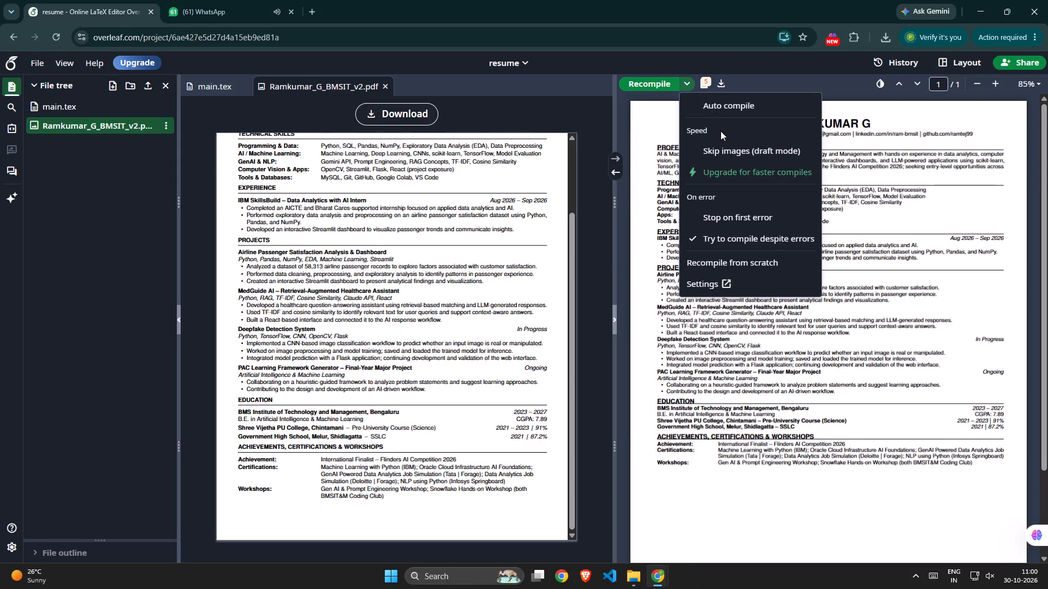
click(714, 272)
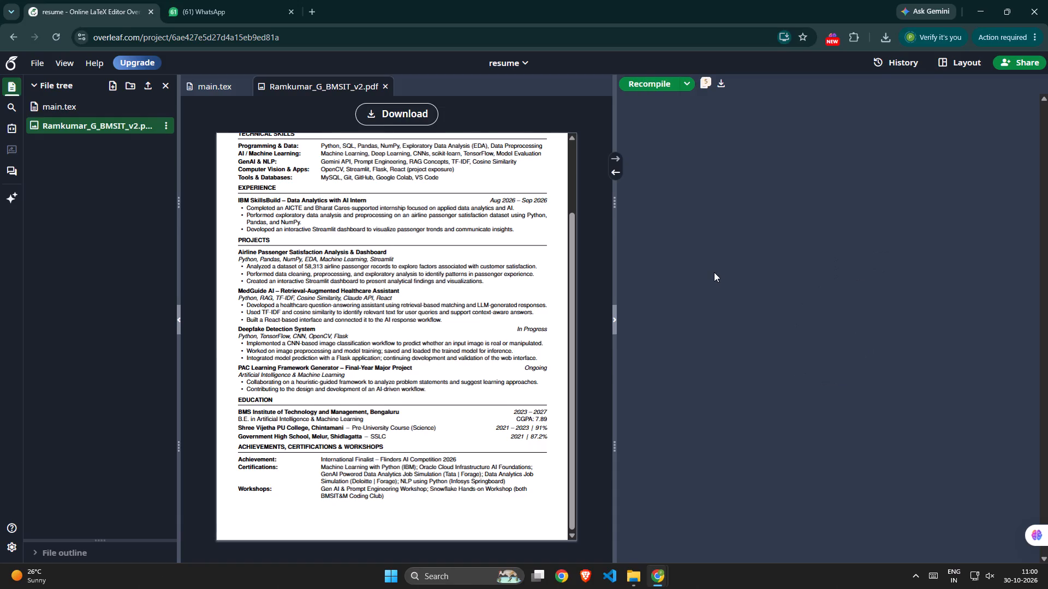
scroll(978, 457, down, 5)
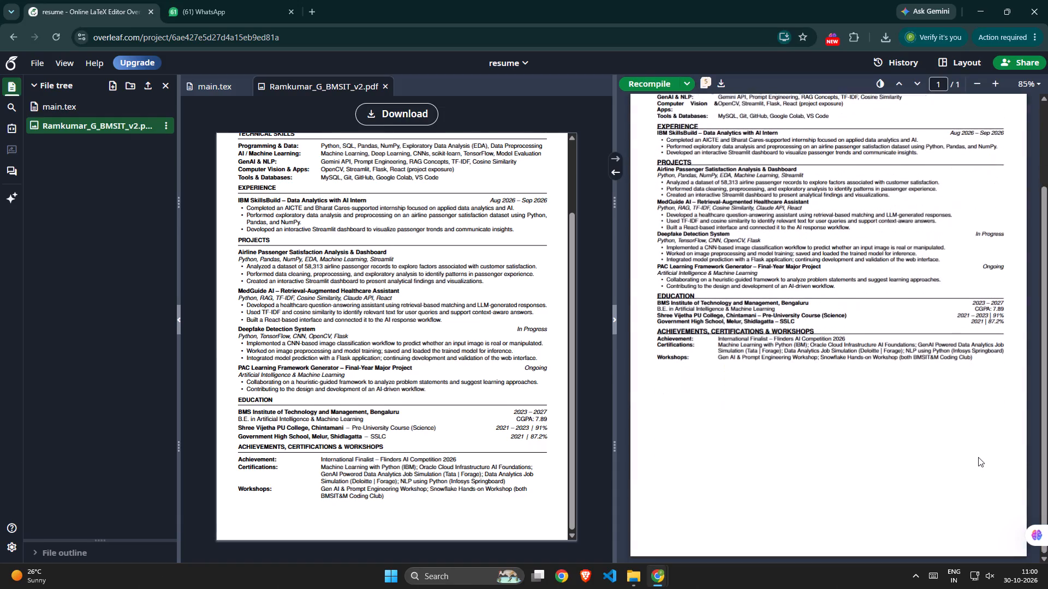
scroll(978, 457, up, 6)
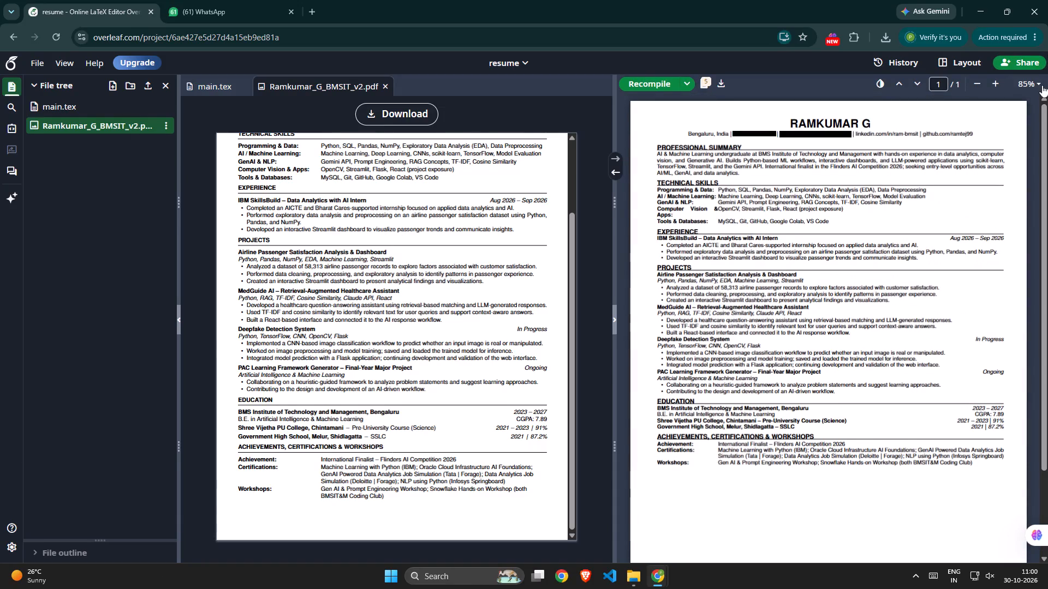
Set the compiled preview's zoom to 100% and examine the résumé's layout and fit across the page.
click(1039, 85)
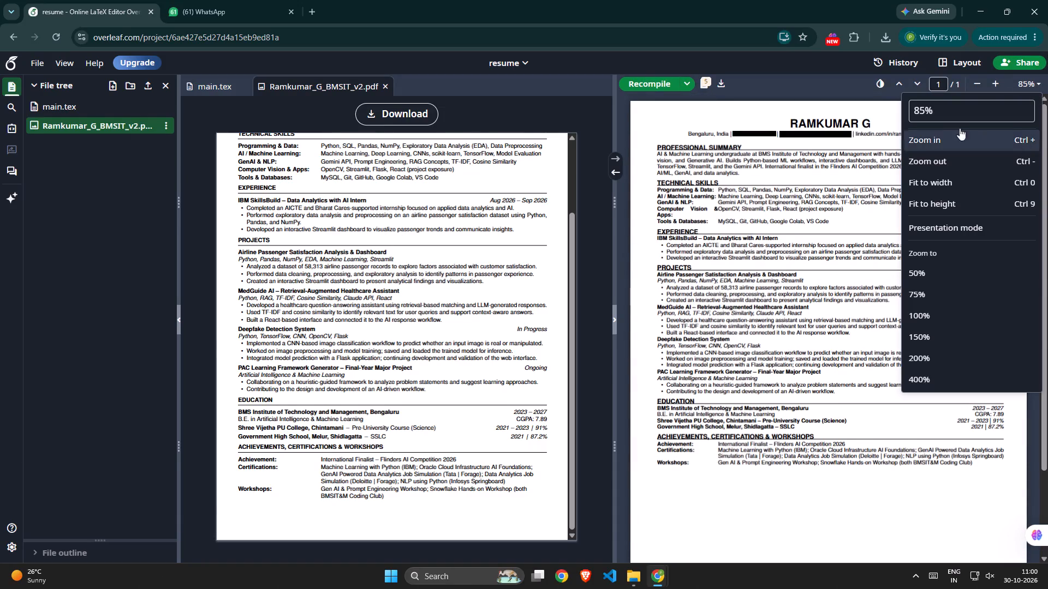
click(927, 319)
scroll(820, 252, down, 7)
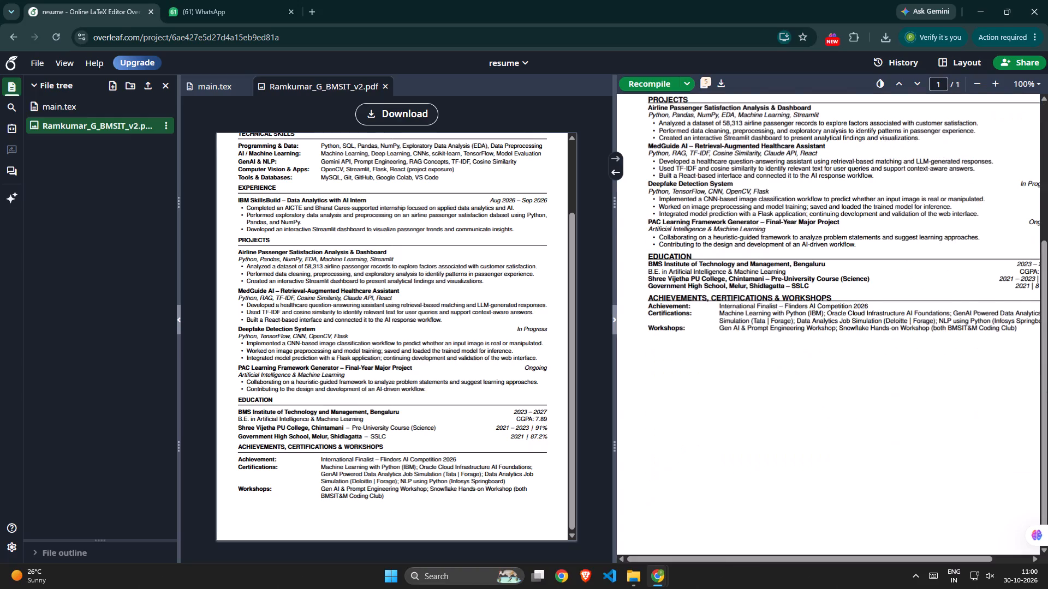
scroll(818, 244, up, 10)
scroll(819, 242, down, 5)
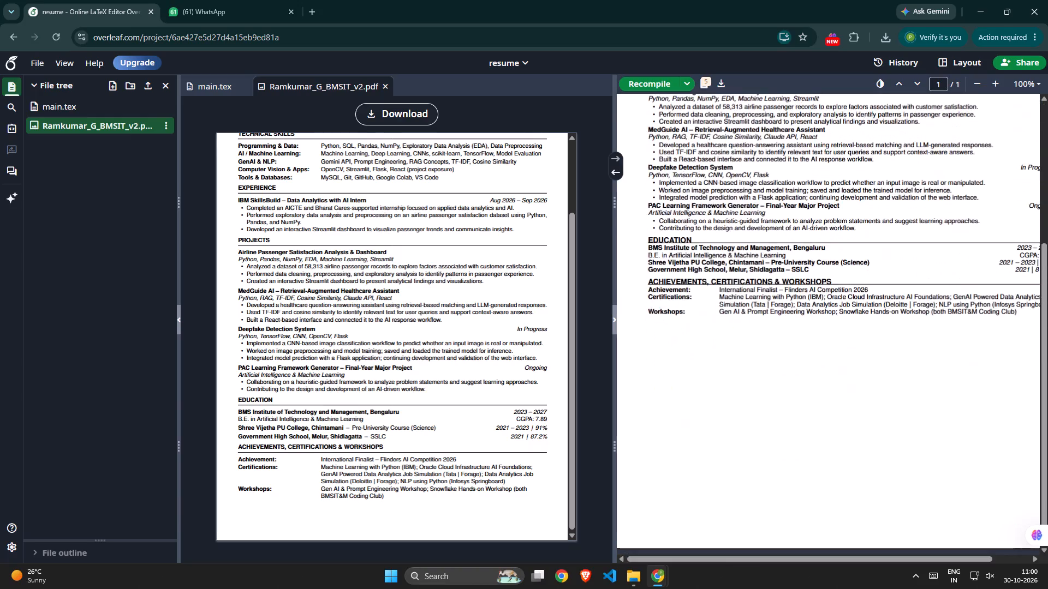
scroll(819, 242, up, 4)
scroll(819, 242, down, 6)
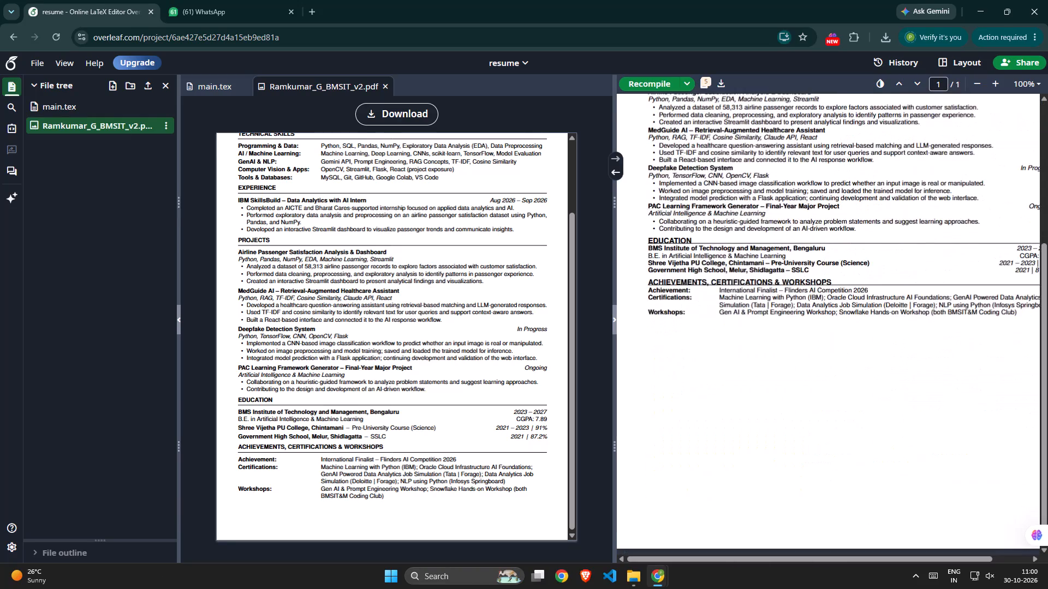
scroll(819, 242, up, 5)
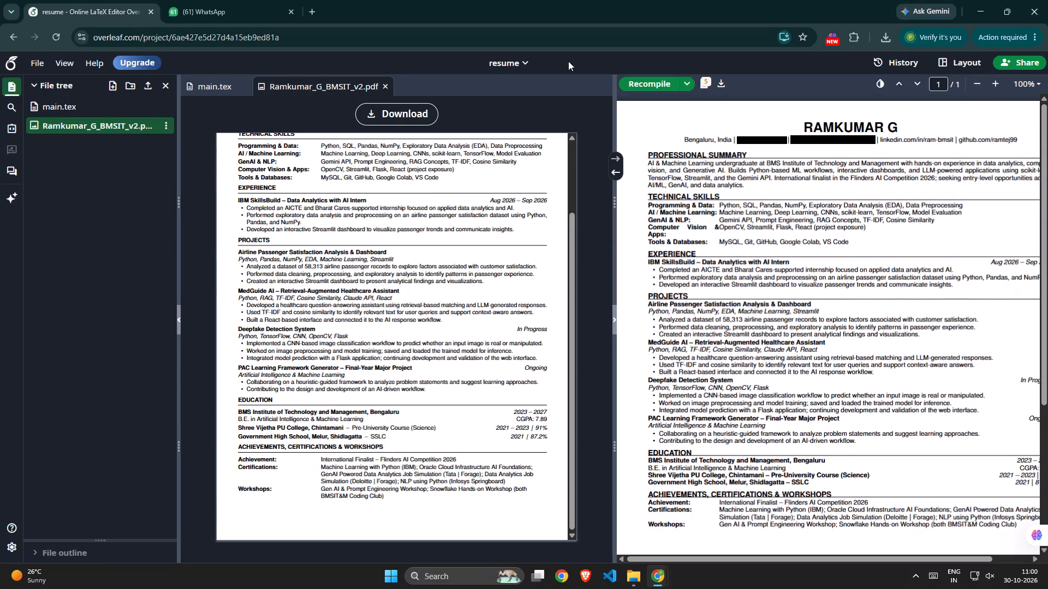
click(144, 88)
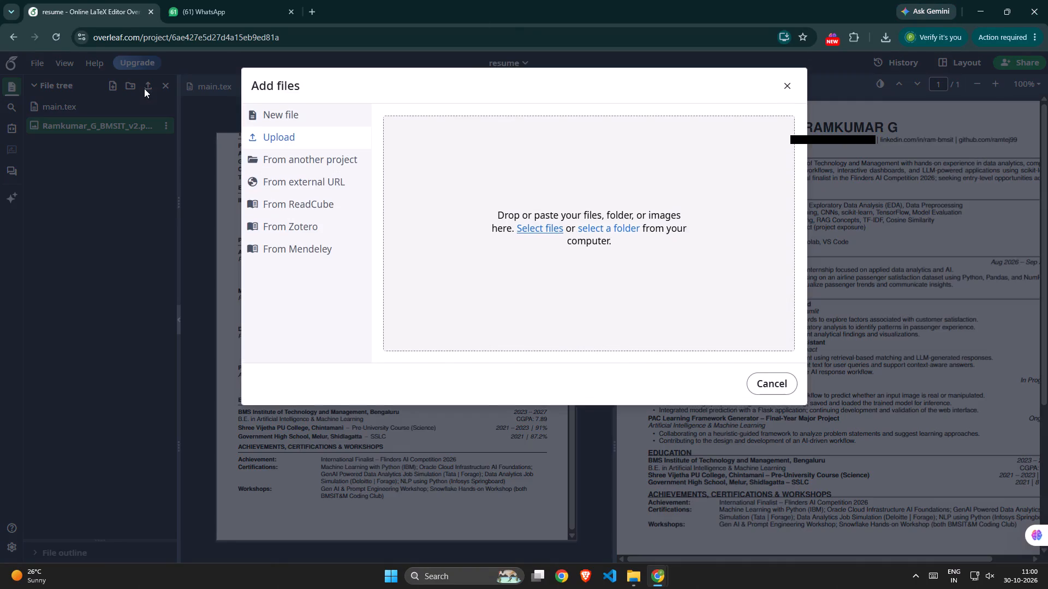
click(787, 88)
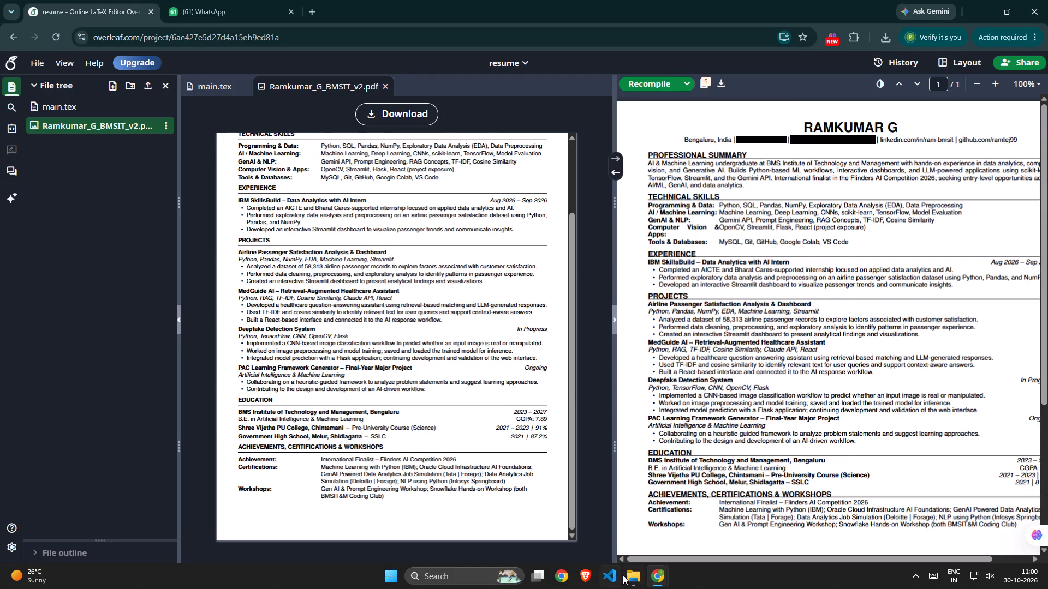
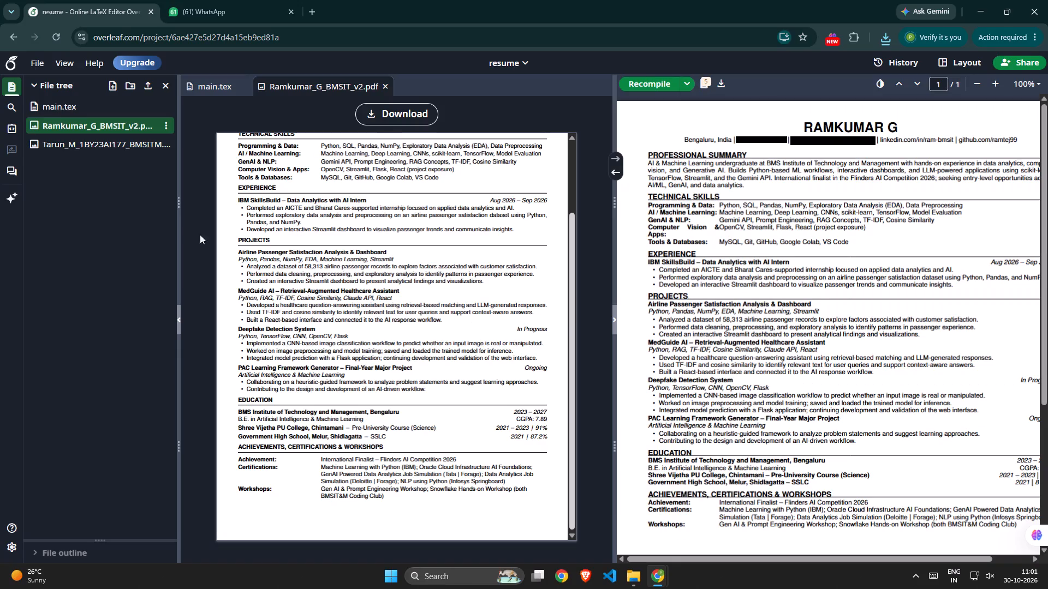
Open the second uploaded résumé PDF, recompile the project, and compare that PDF's layout with the compiled résumé.
click(79, 155)
click(89, 142)
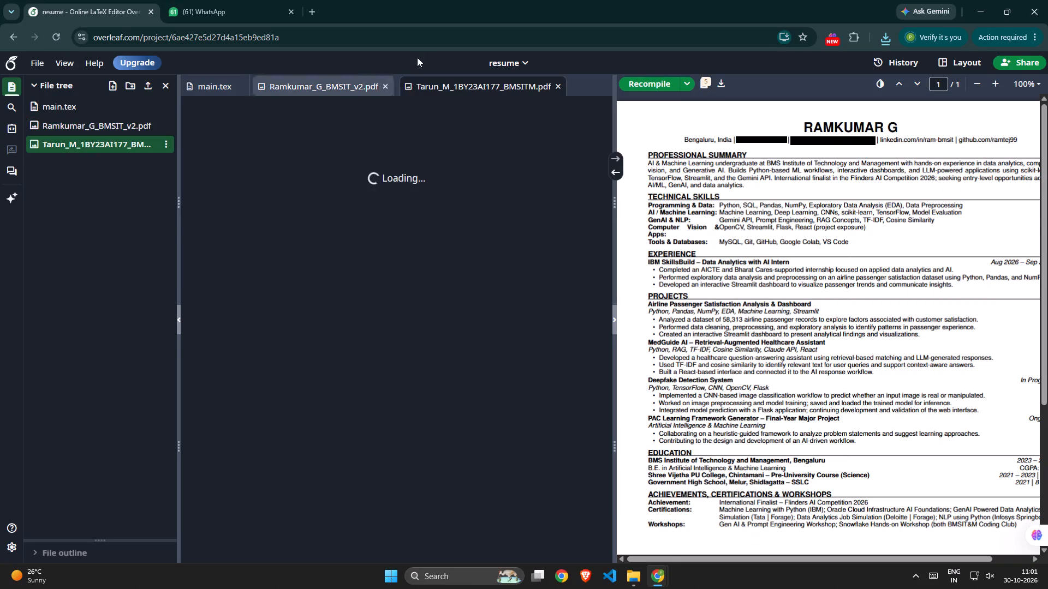
click(656, 82)
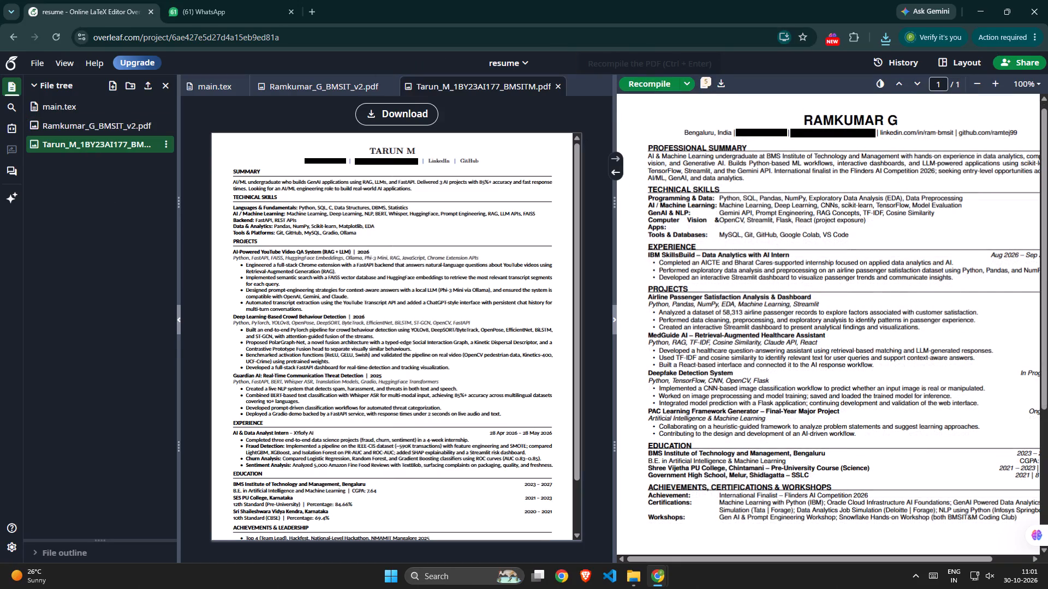
scroll(299, 277, down, 9)
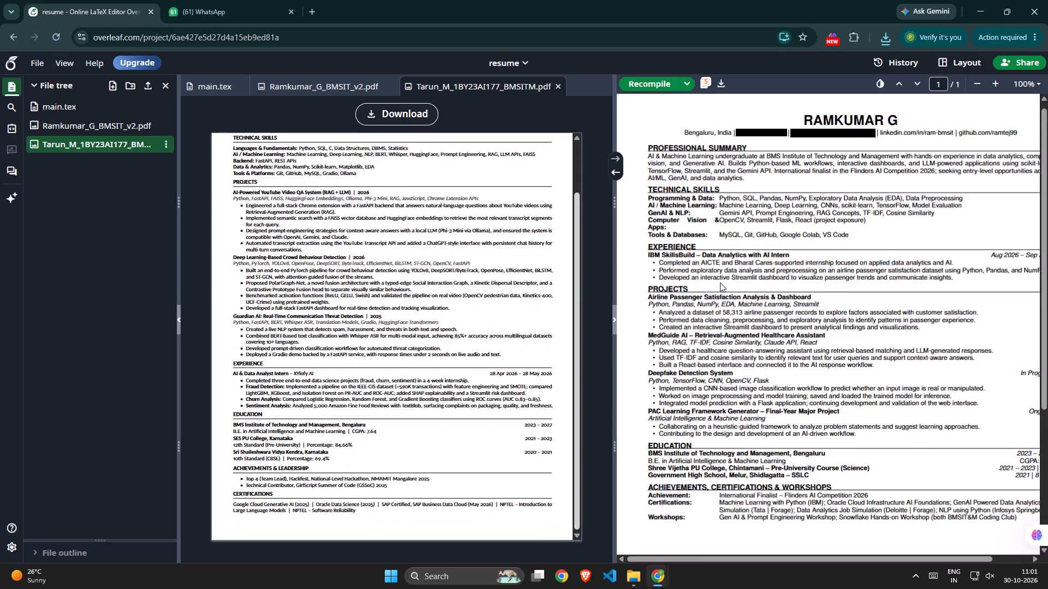
scroll(722, 298, down, 11)
scroll(706, 289, up, 6)
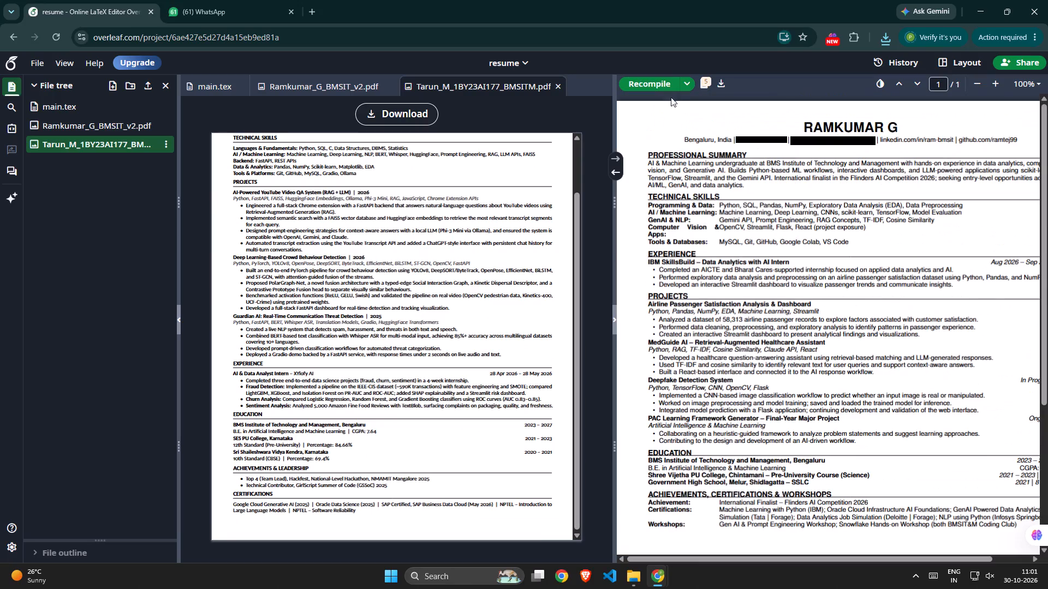
Recompile normally and from scratch with the second résumé PDF open, and check the compiled output against it.
click(669, 86)
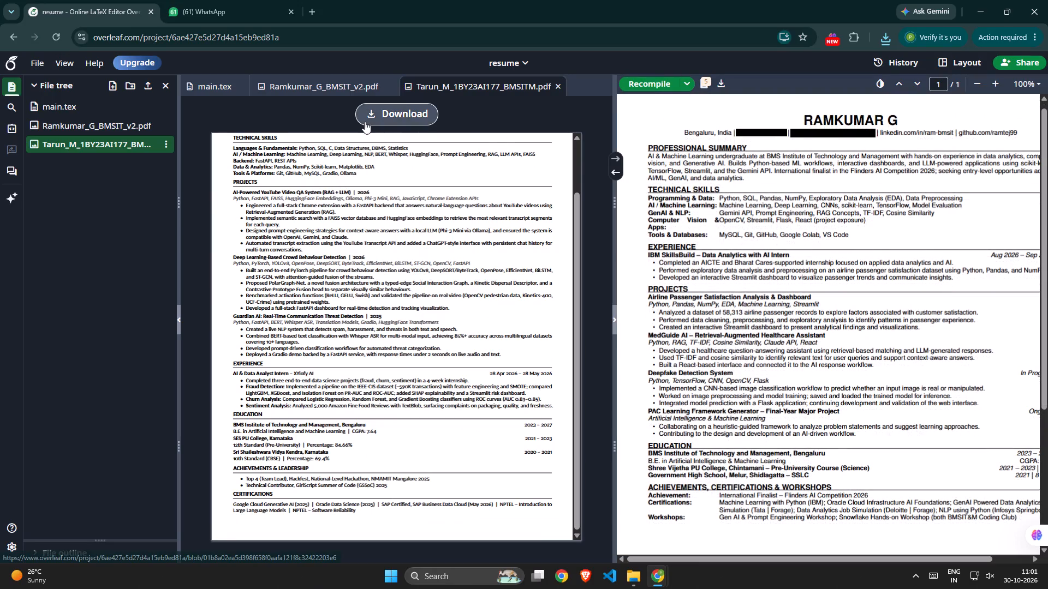
click(693, 83)
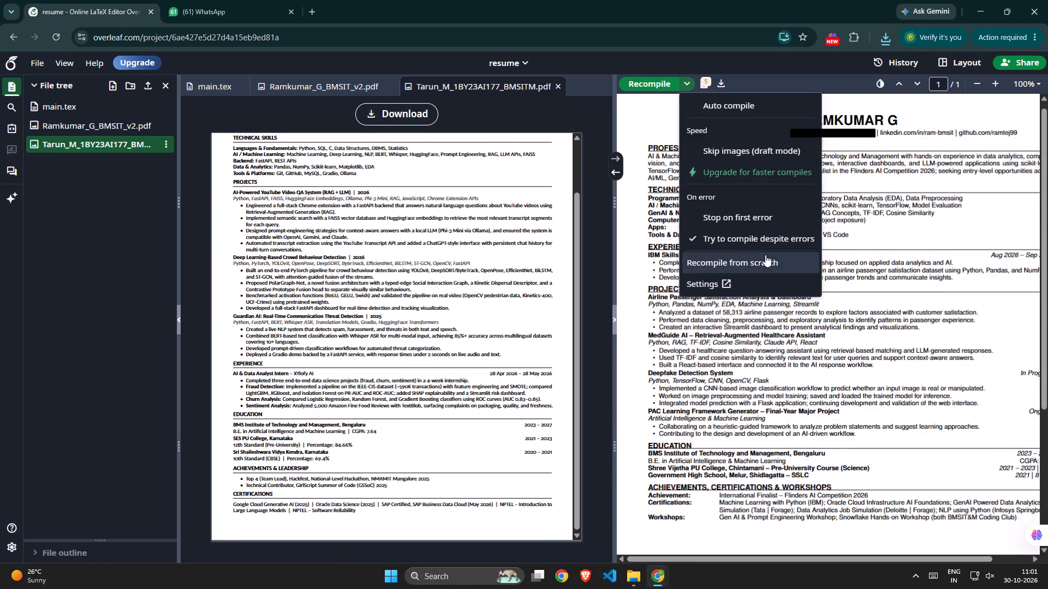
click(761, 262)
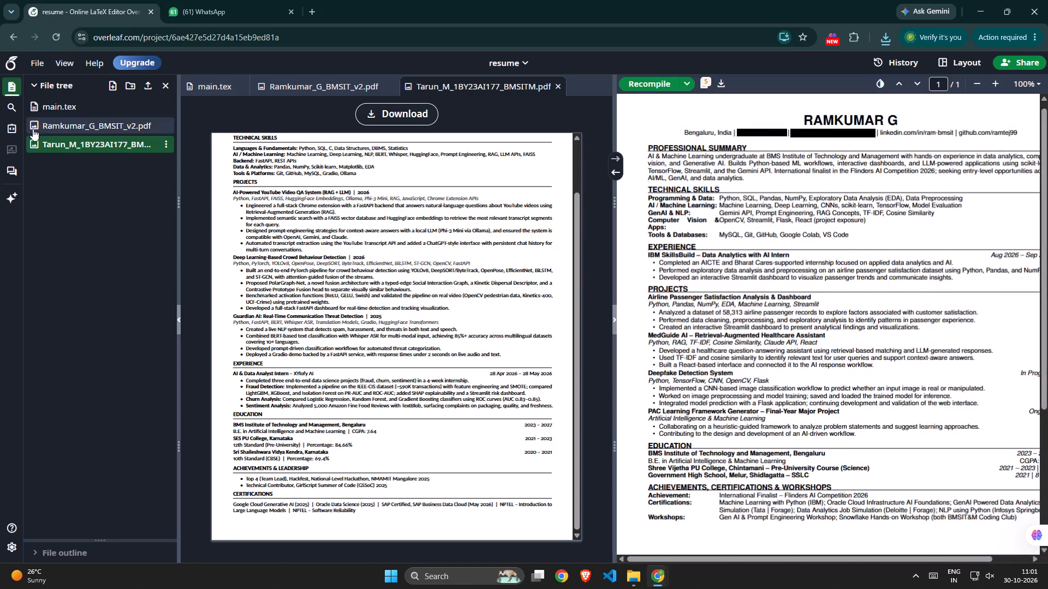
click(63, 143)
click(63, 143)
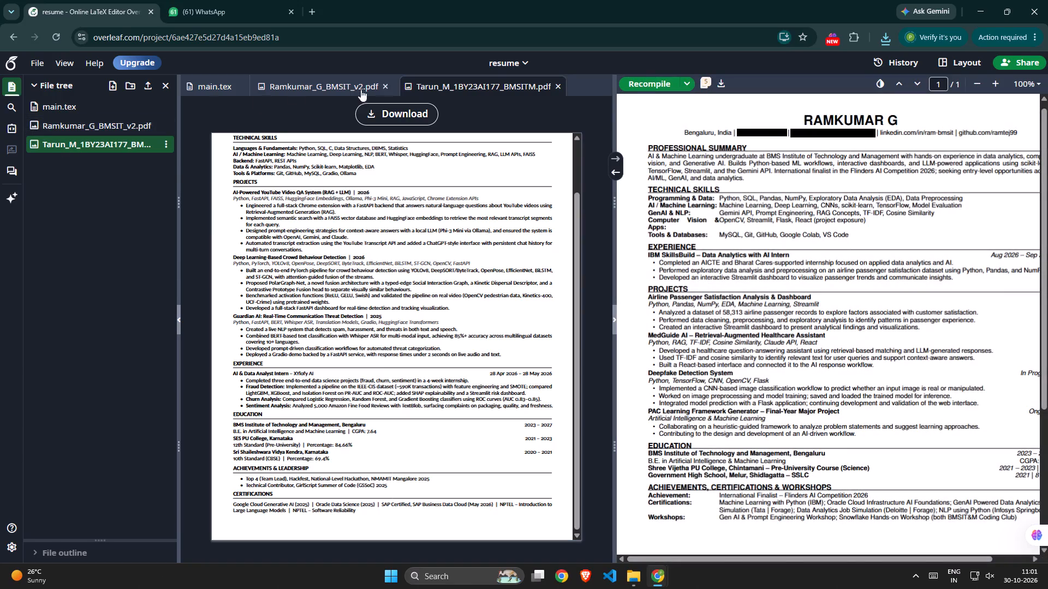
click(517, 83)
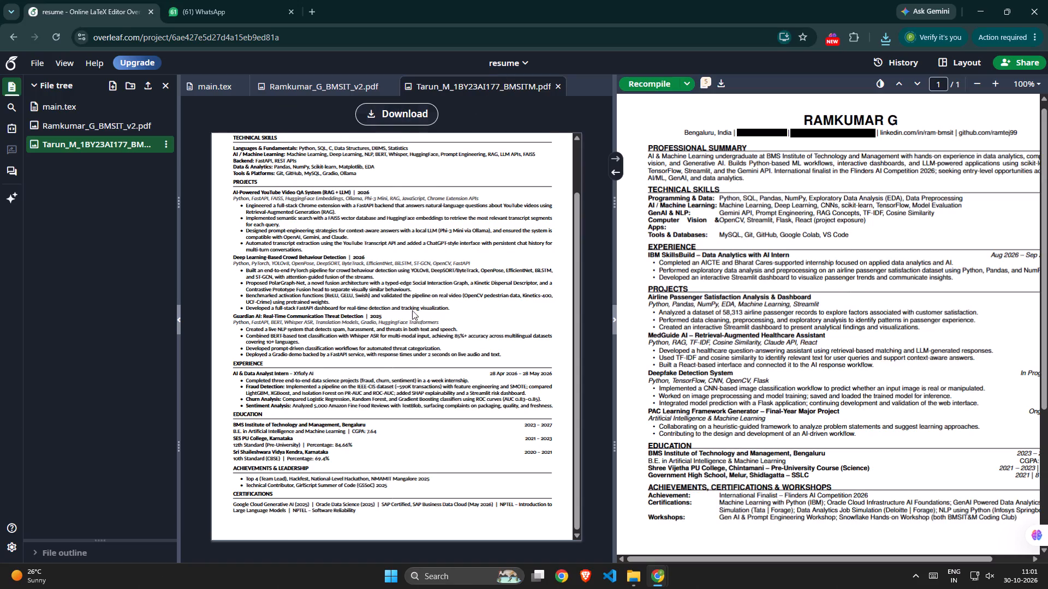
scroll(418, 333, up, 1)
scroll(418, 333, down, 7)
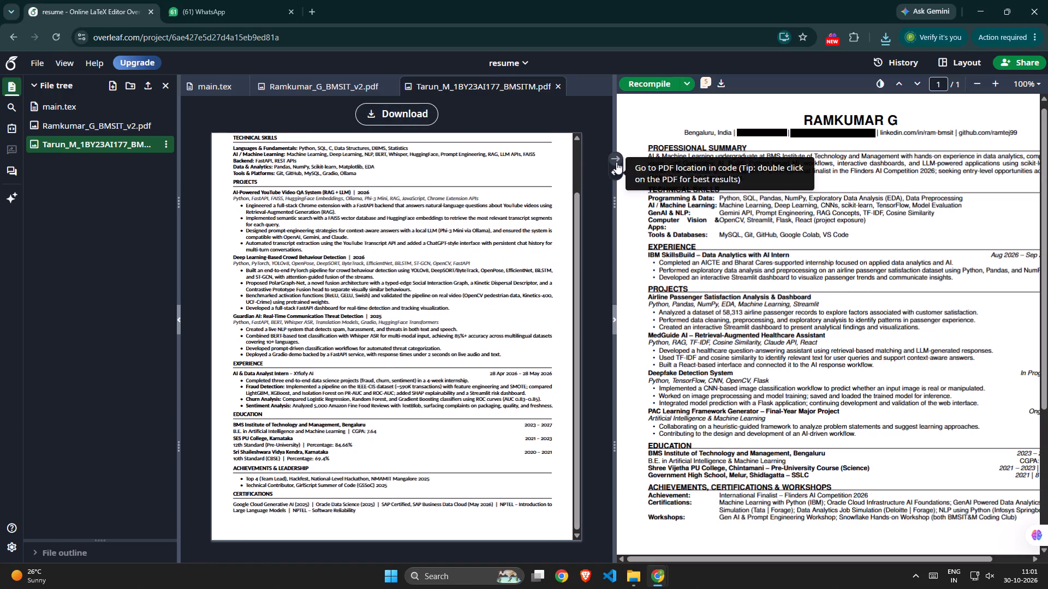
Try to jump between the compiled preview and its source location, then return to the second uploaded PDF and examine it.
click(616, 161)
click(616, 161)
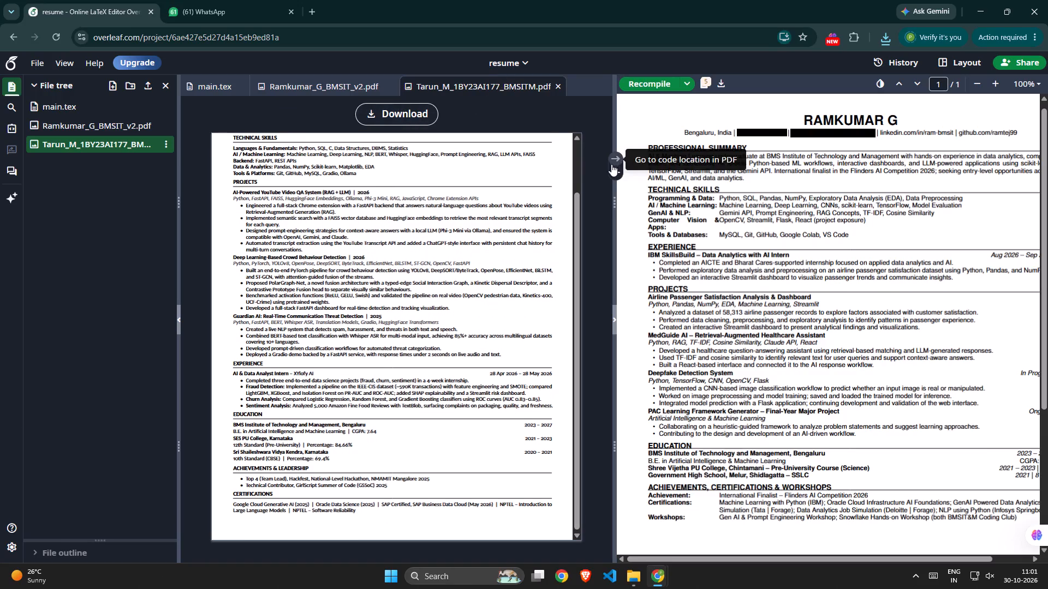
click(610, 175)
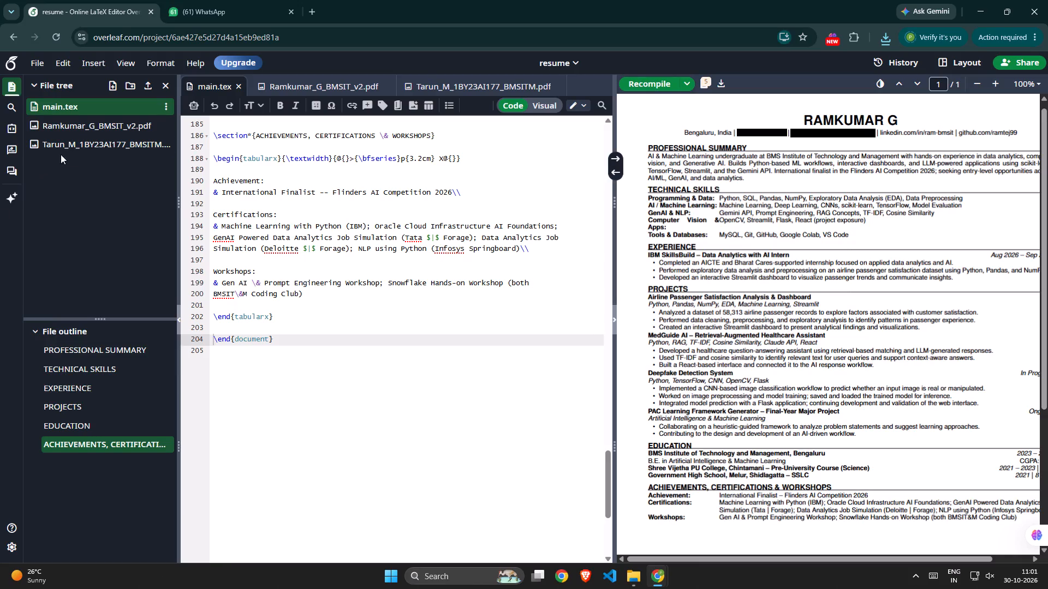
click(66, 149)
triple_click(617, 161)
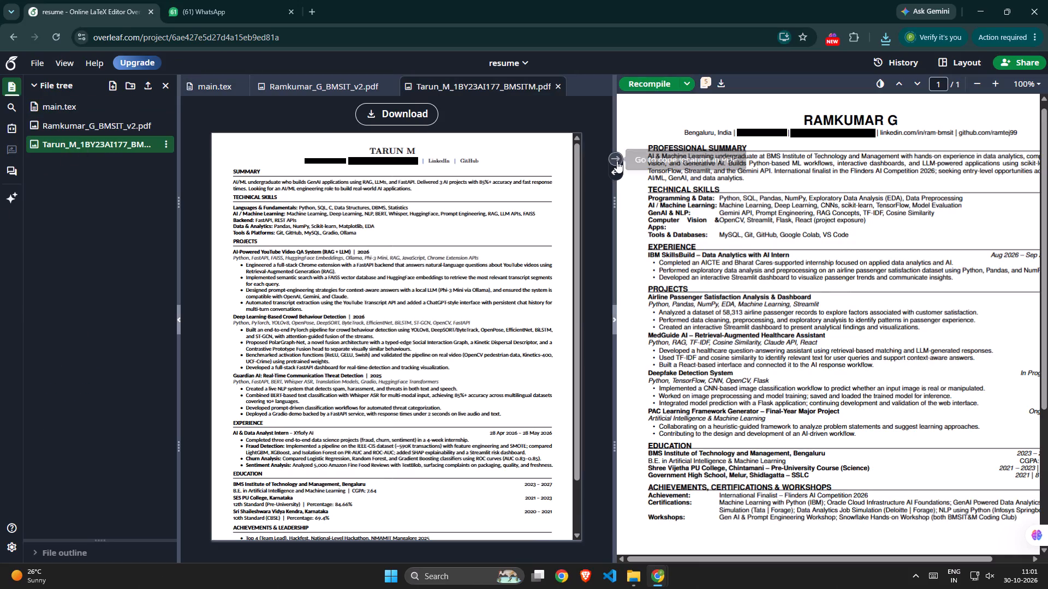
triple_click(617, 161)
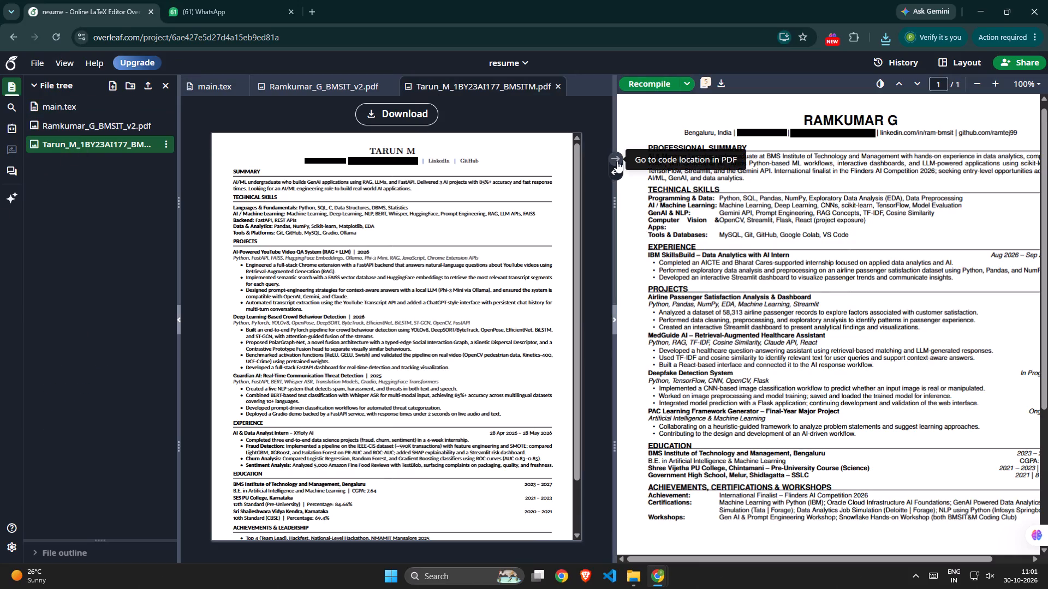
scroll(430, 327, down, 12)
double_click(382, 349)
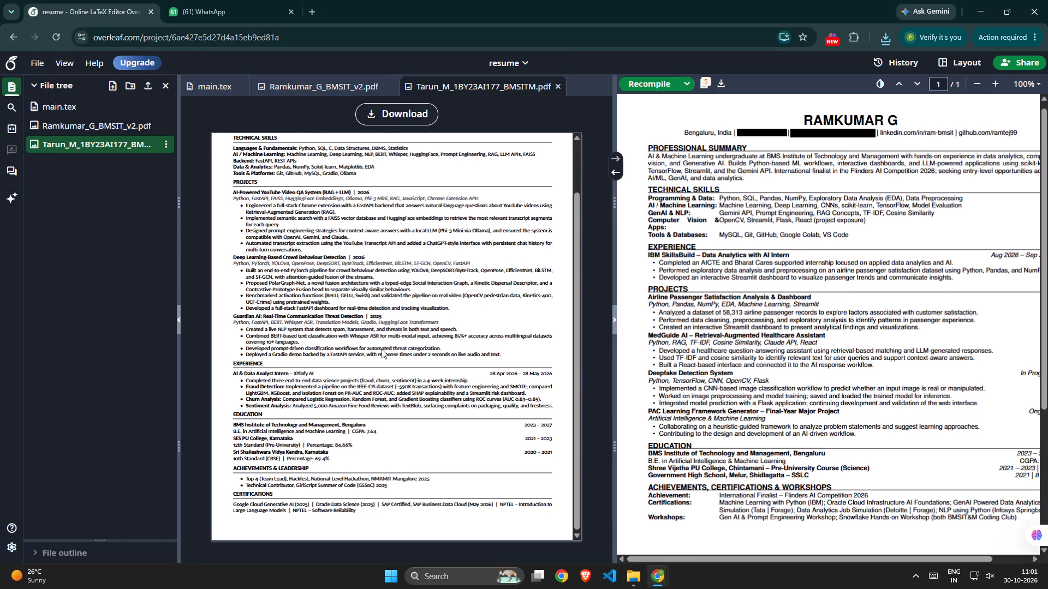
double_click(410, 408)
Turn on auto compile for the project.
click(689, 87)
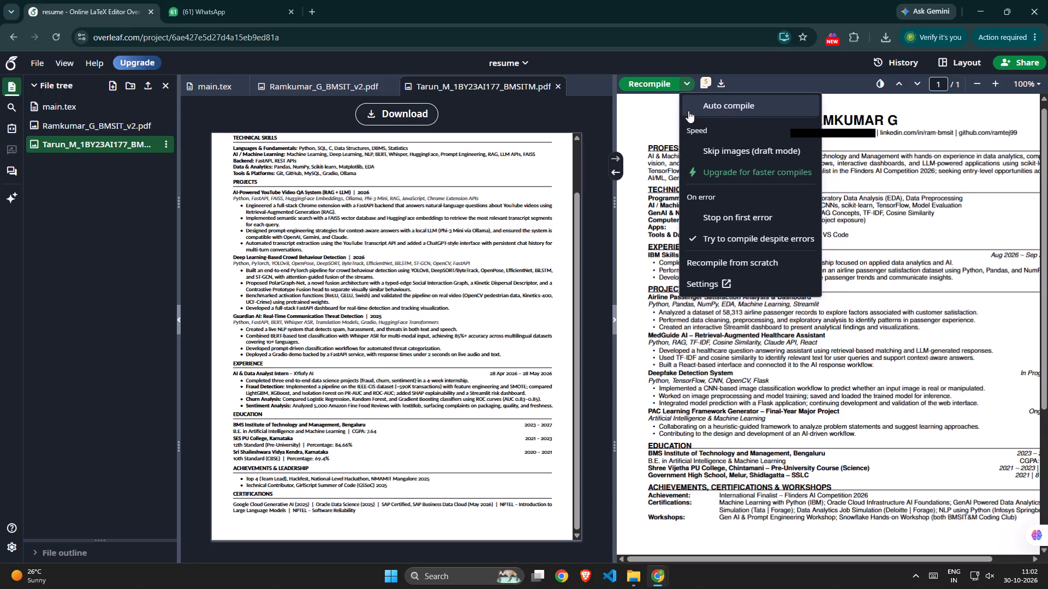
click(688, 111)
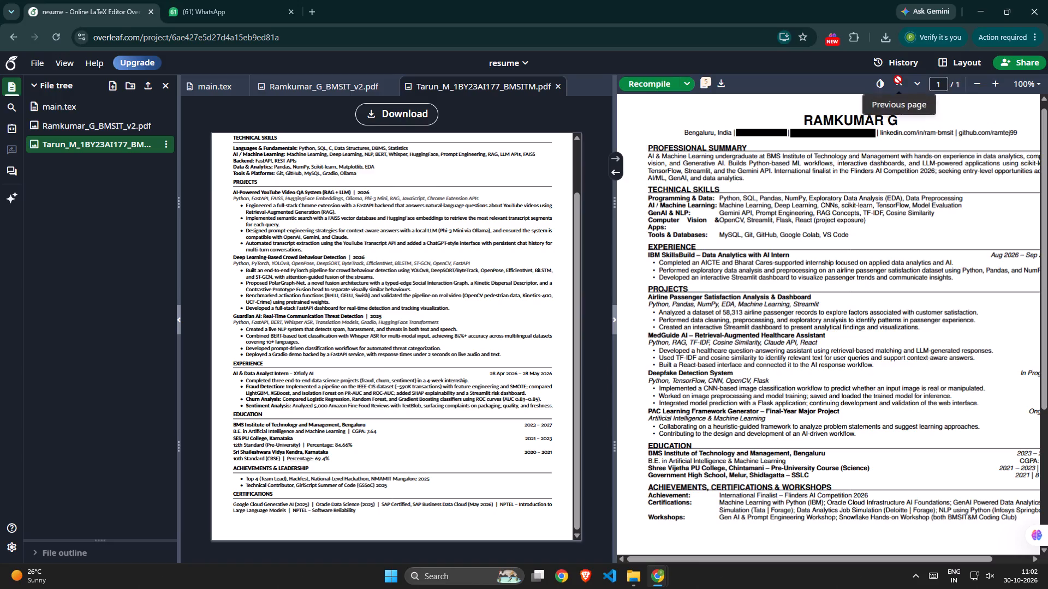
Examine the second uploaded résumé PDF from header to certifications and view the actions available for its file.
triple_click(360, 302)
scroll(333, 283, up, 5)
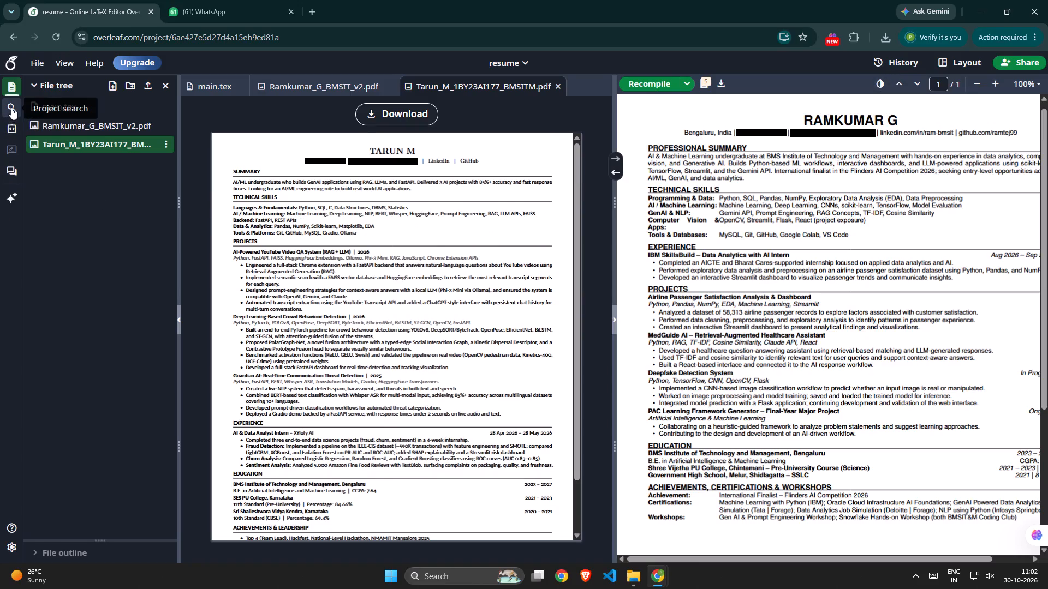
click(121, 153)
click(160, 145)
click(167, 143)
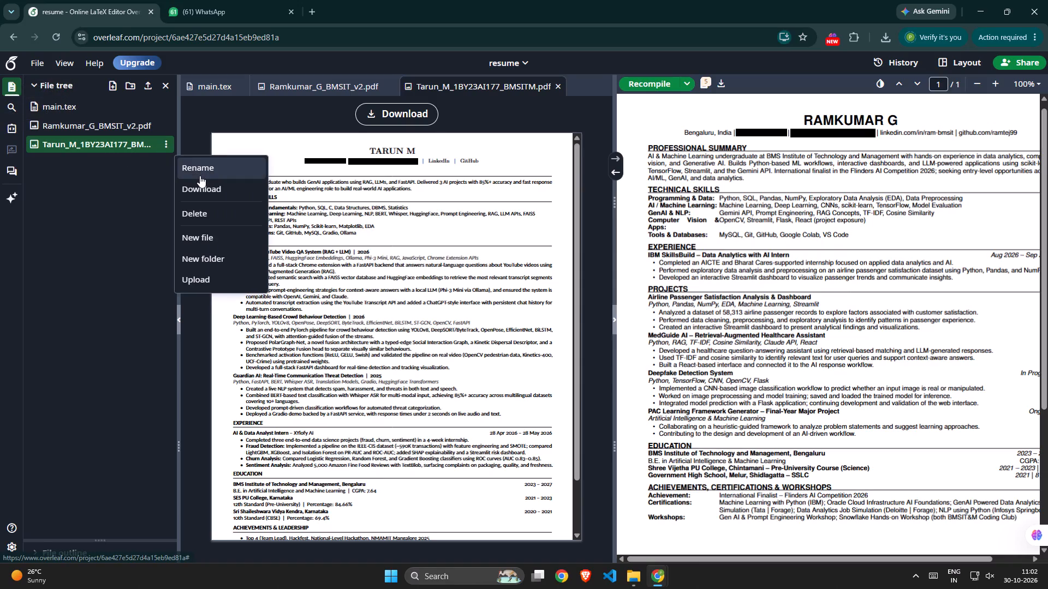
click(485, 332)
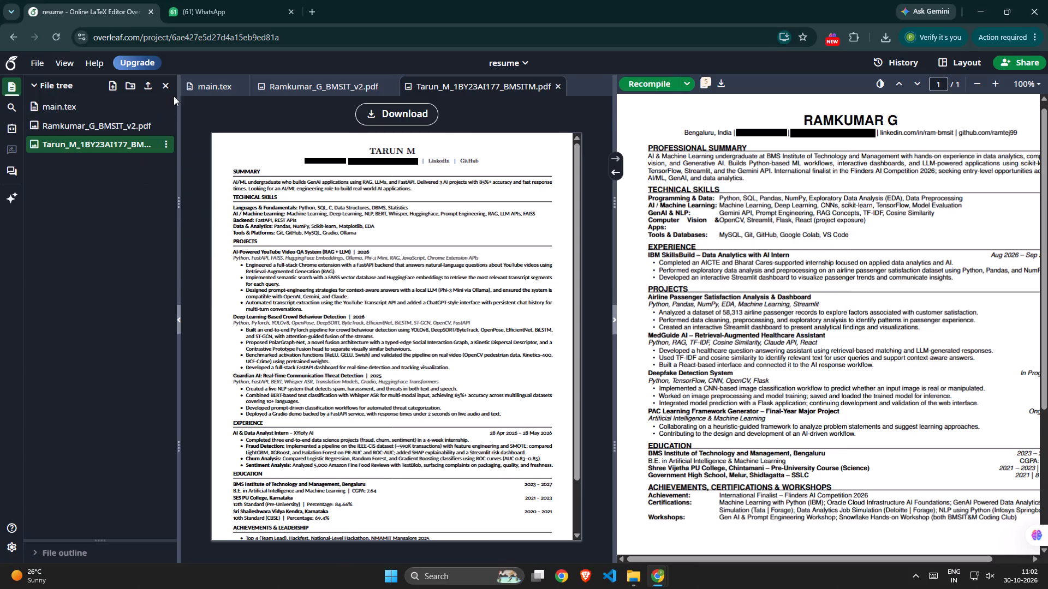
scroll(459, 294, down, 7)
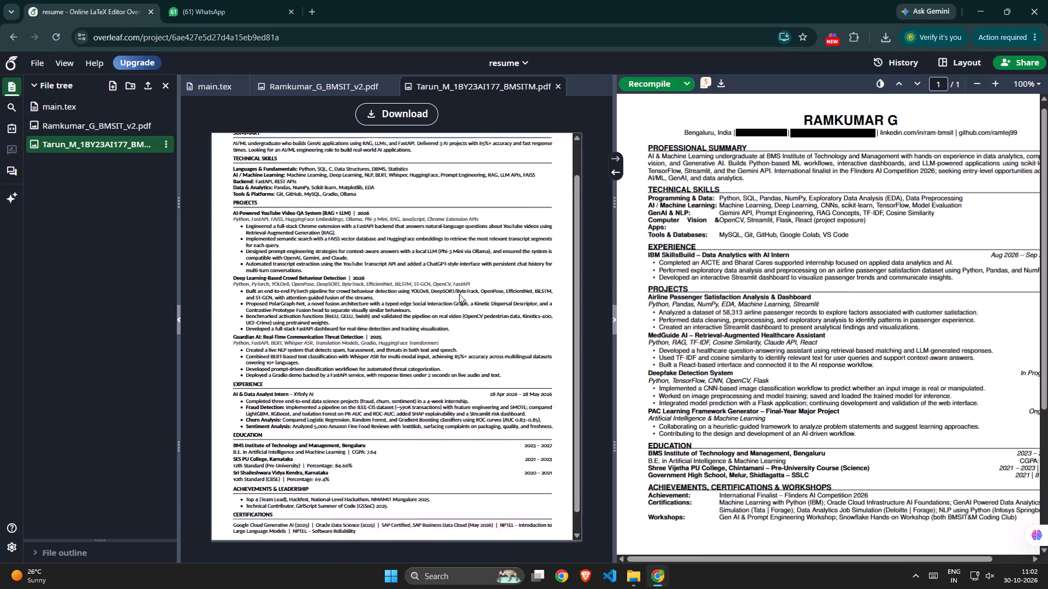
scroll(457, 329, down, 6)
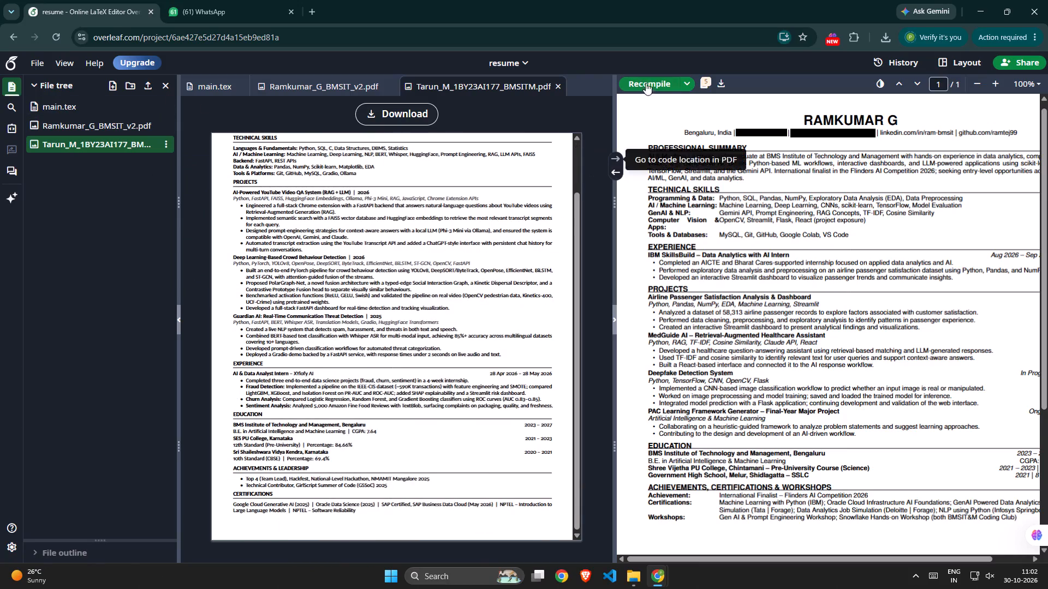
Recompile the project and inspect the lower part of the compiled résumé, checking for a following page.
click(647, 82)
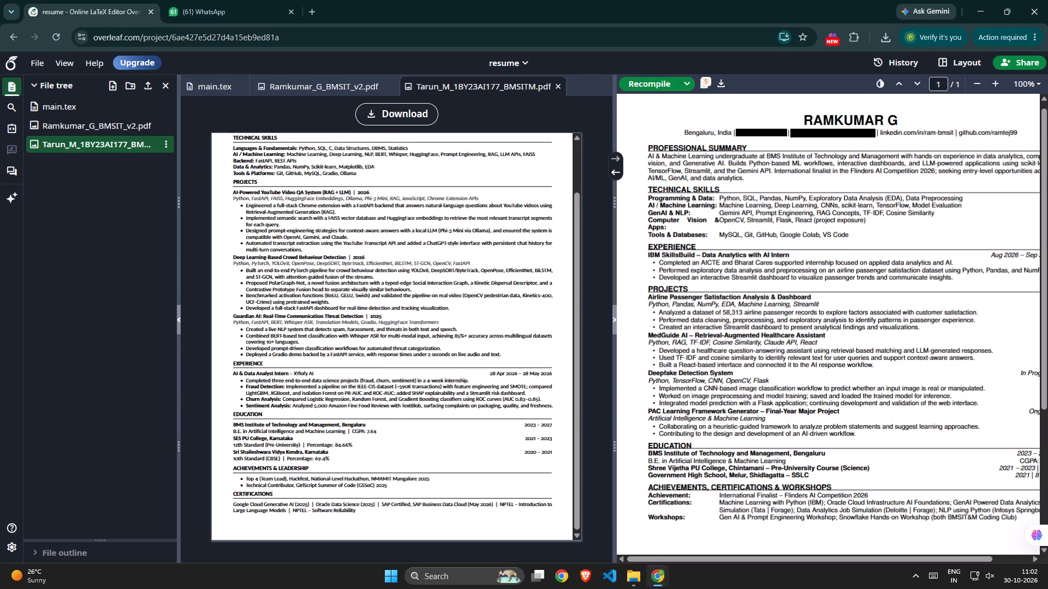
scroll(800, 429, down, 10)
scroll(799, 429, up, 1)
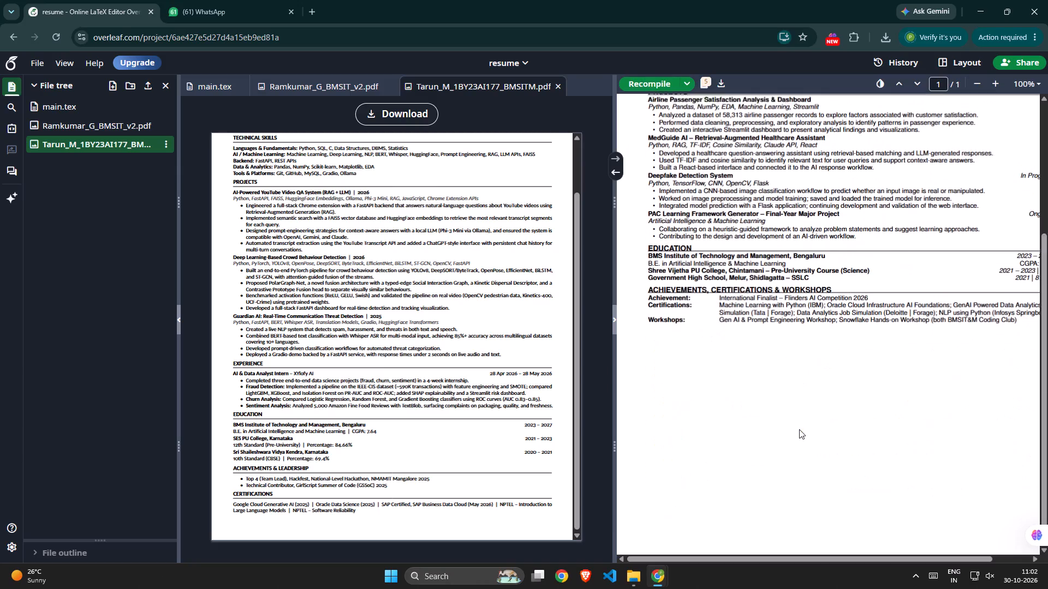
scroll(799, 429, up, 1)
scroll(799, 429, down, 3)
click(913, 77)
click(916, 85)
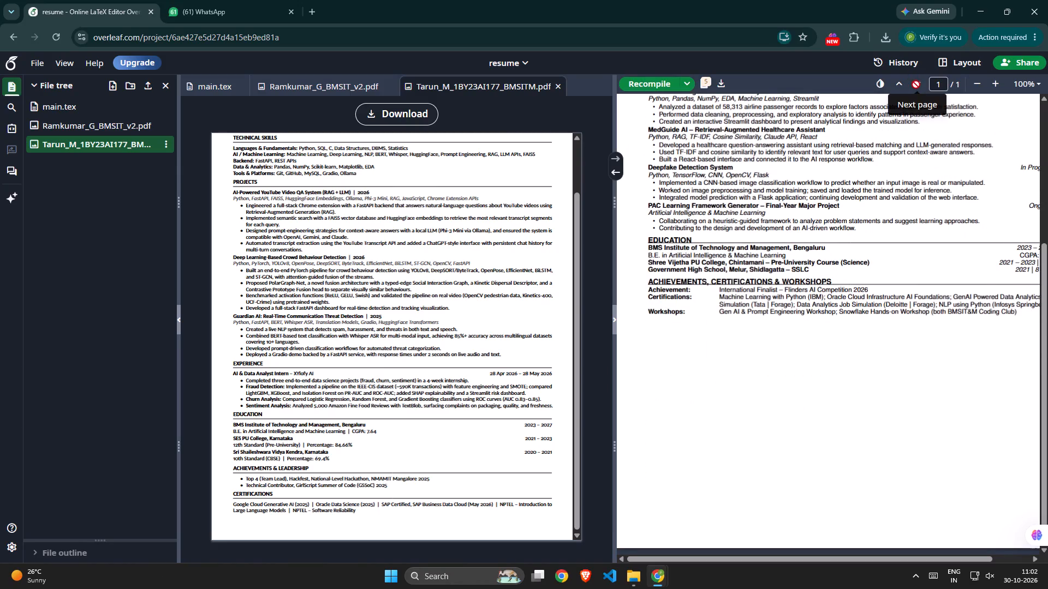
Open the project history and examine the 11:01 am upload version and its available actions.
click(907, 65)
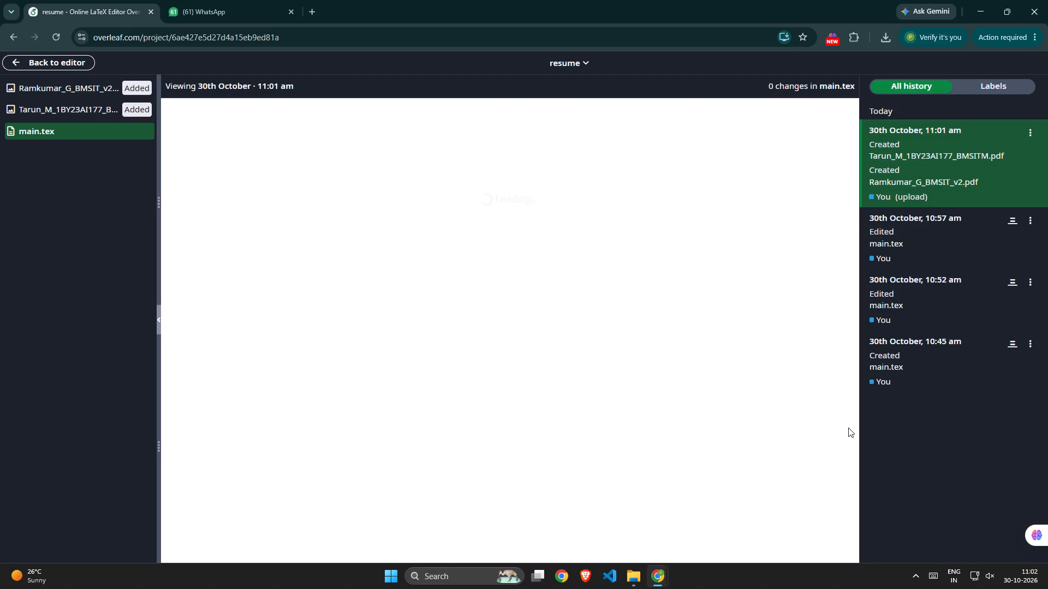
click(938, 183)
click(892, 181)
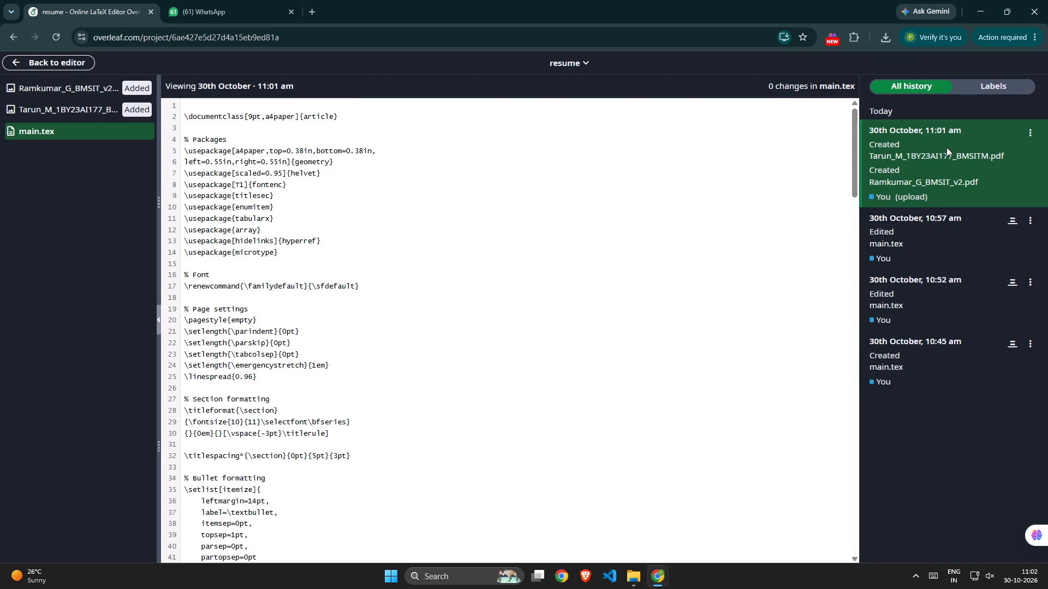
click(1025, 136)
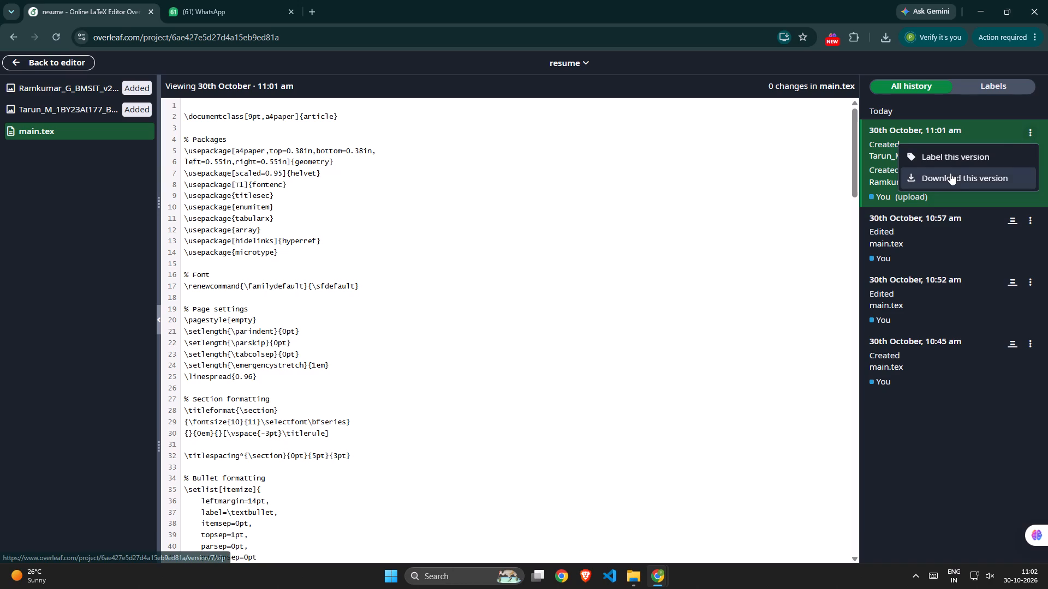
click(665, 226)
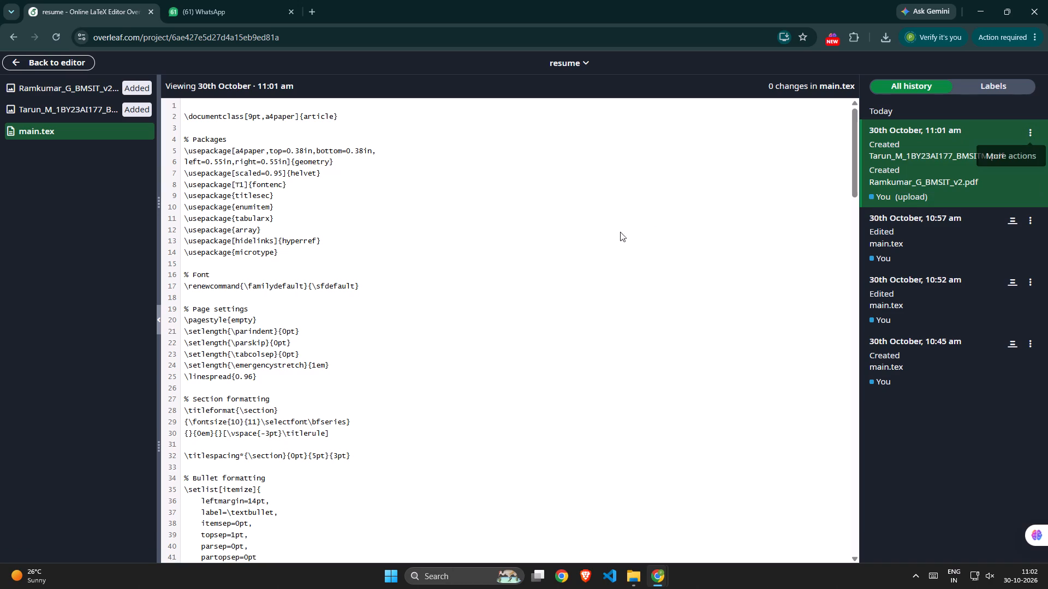
Return to the project list and reopen the "resume" project in the editor.
click(12, 38)
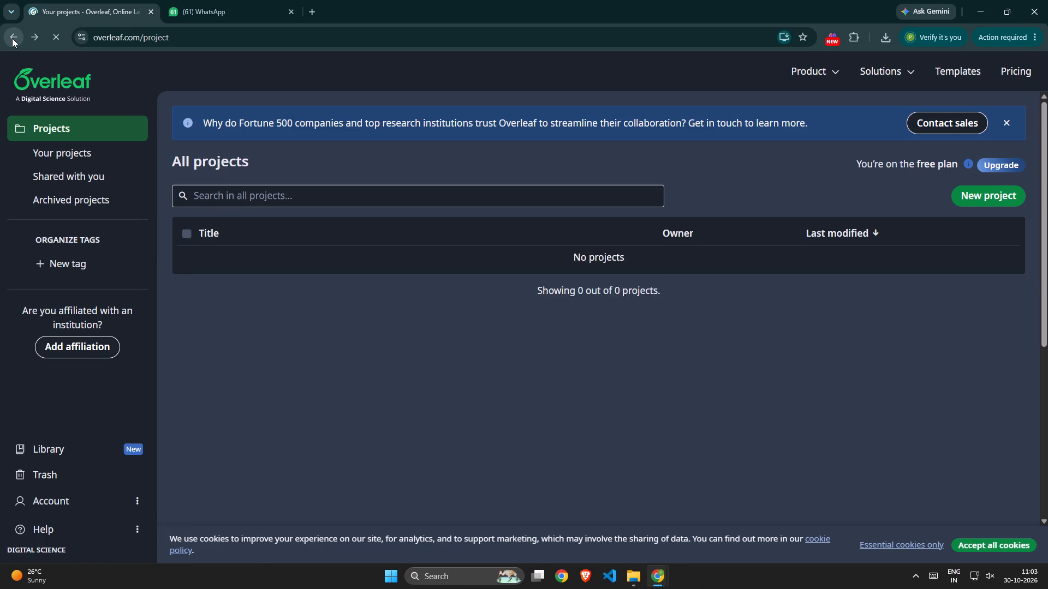
click(236, 255)
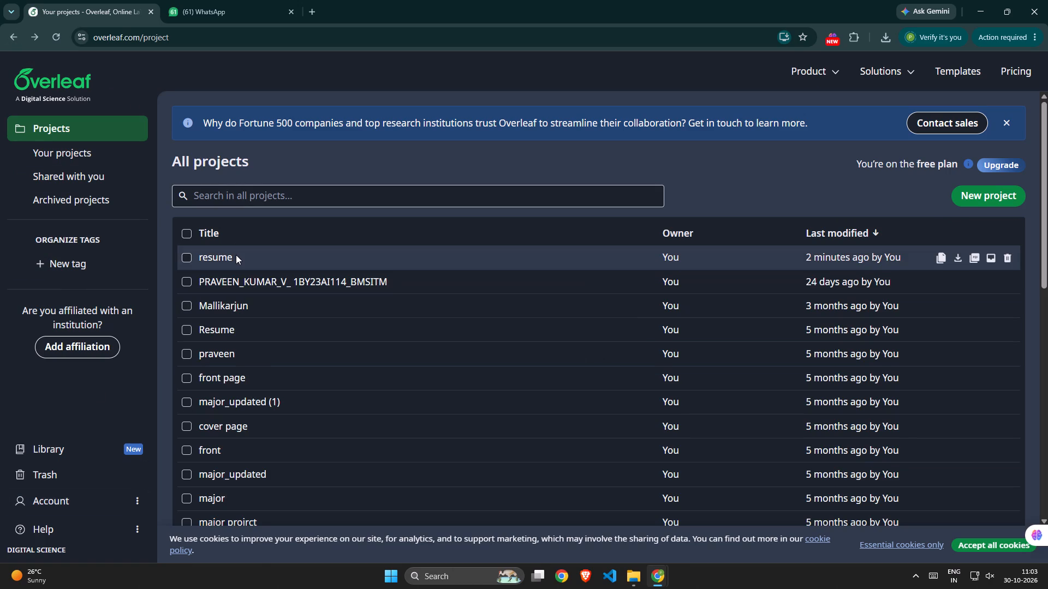
click(227, 258)
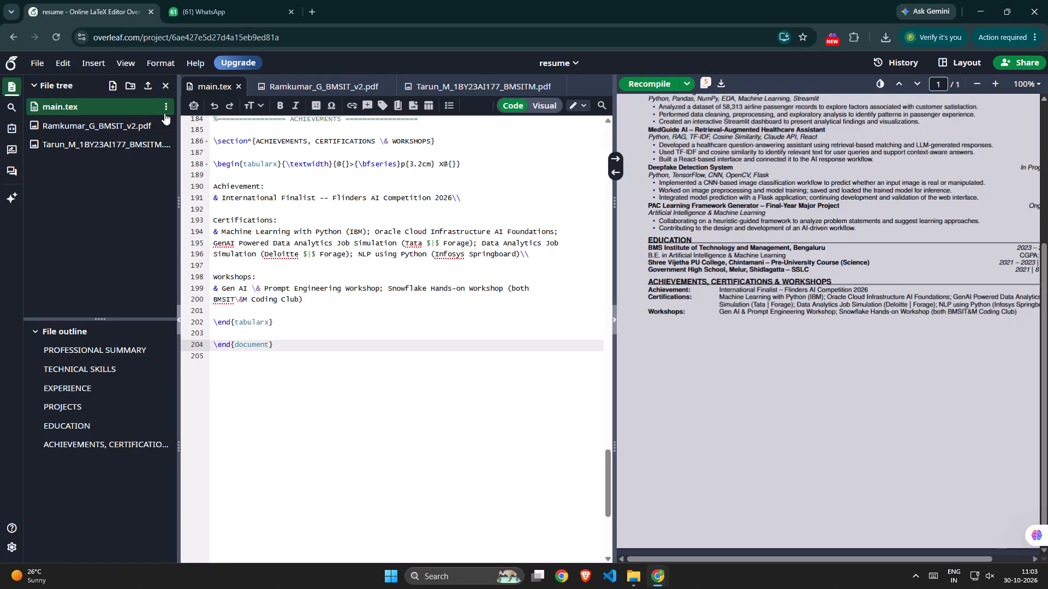
Permanently delete the main.tex file from the project.
click(164, 113)
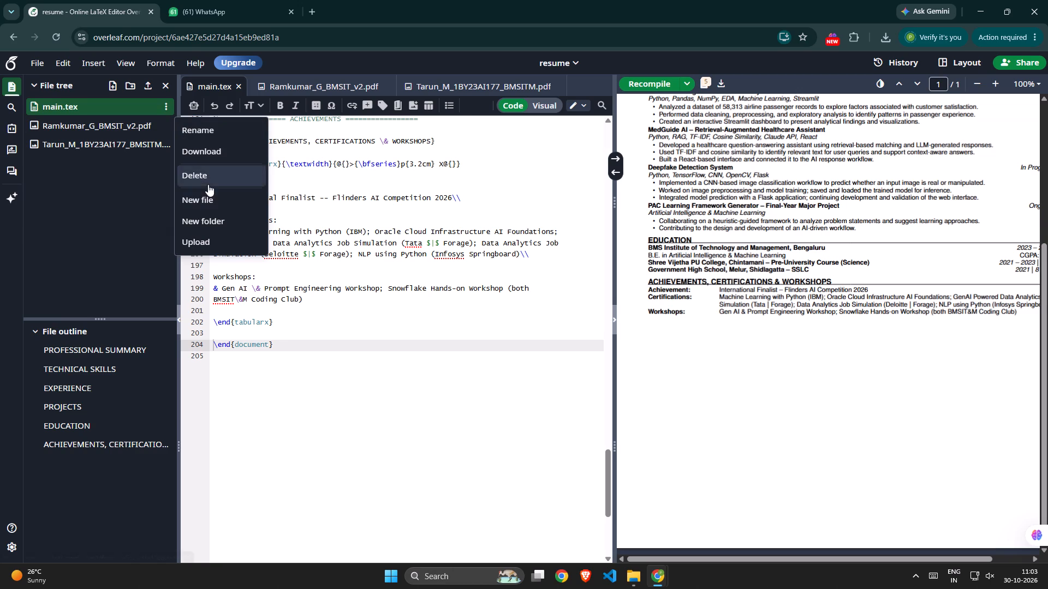
click(208, 179)
click(670, 184)
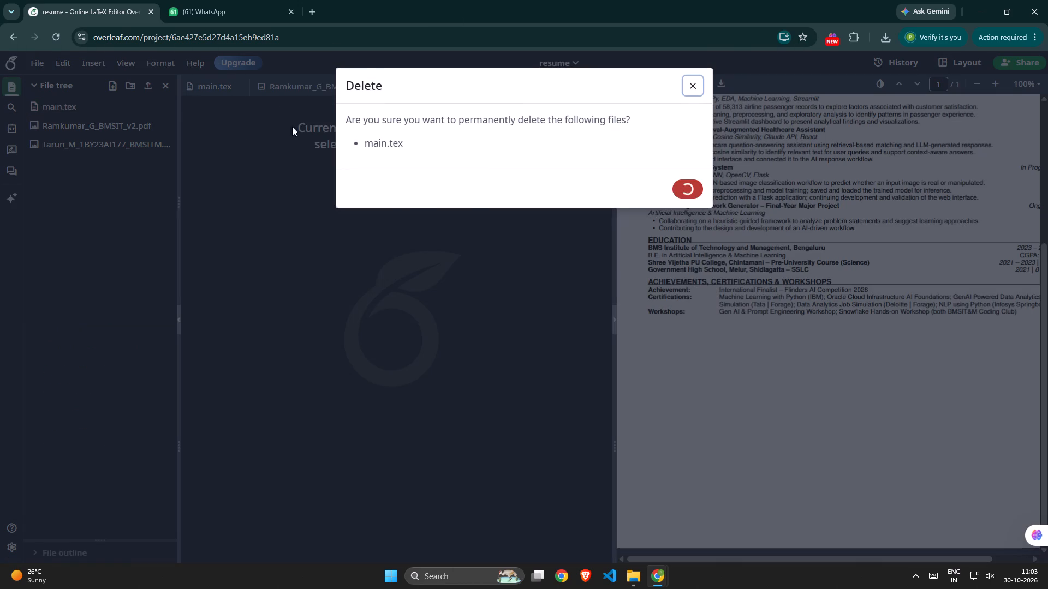
Permanently delete the résumé PDF ending in _BMSIT_v2 from the project.
click(154, 107)
click(170, 110)
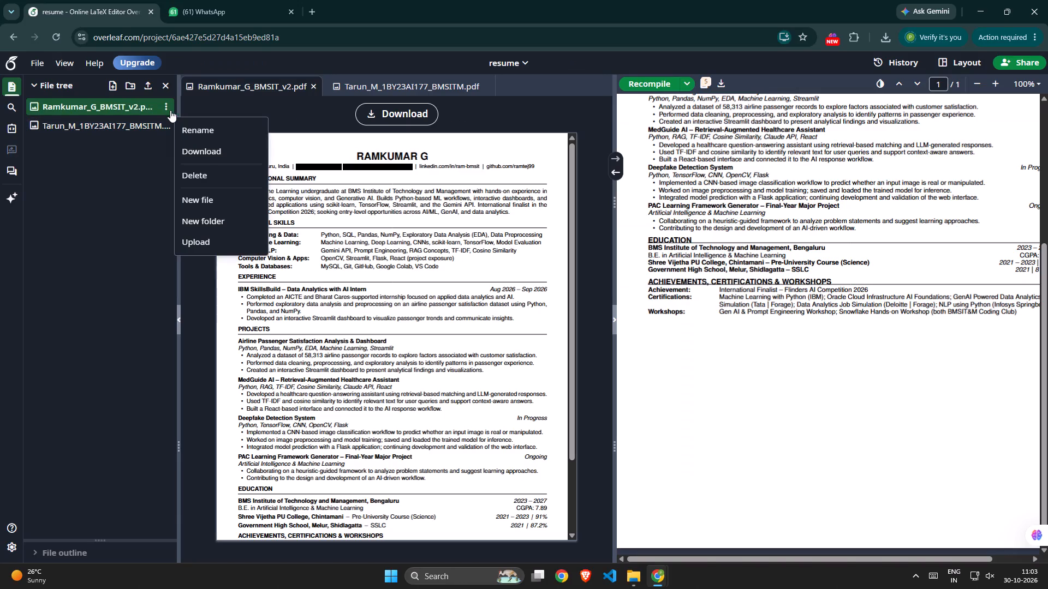
click(207, 169)
click(683, 193)
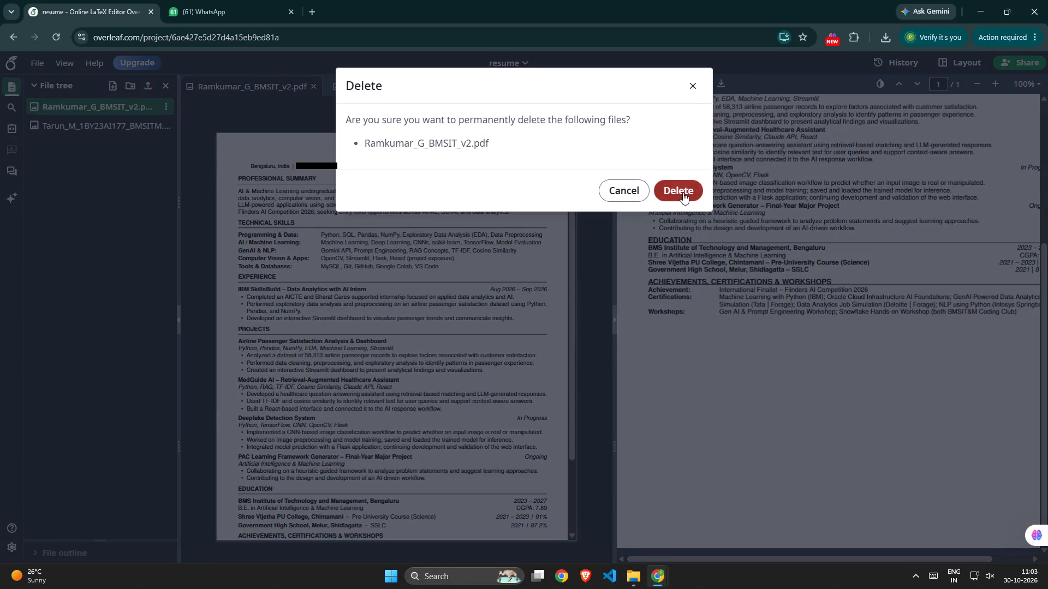
Recompile the project, open the remaining résumé PDF ending in _BMSITM, and recompile again.
click(641, 86)
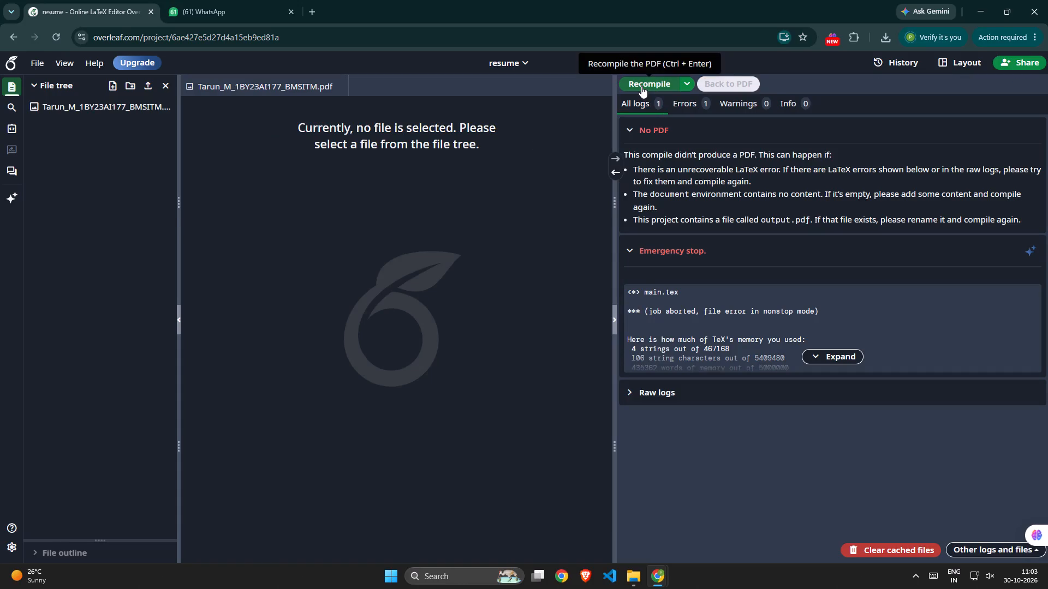
click(634, 112)
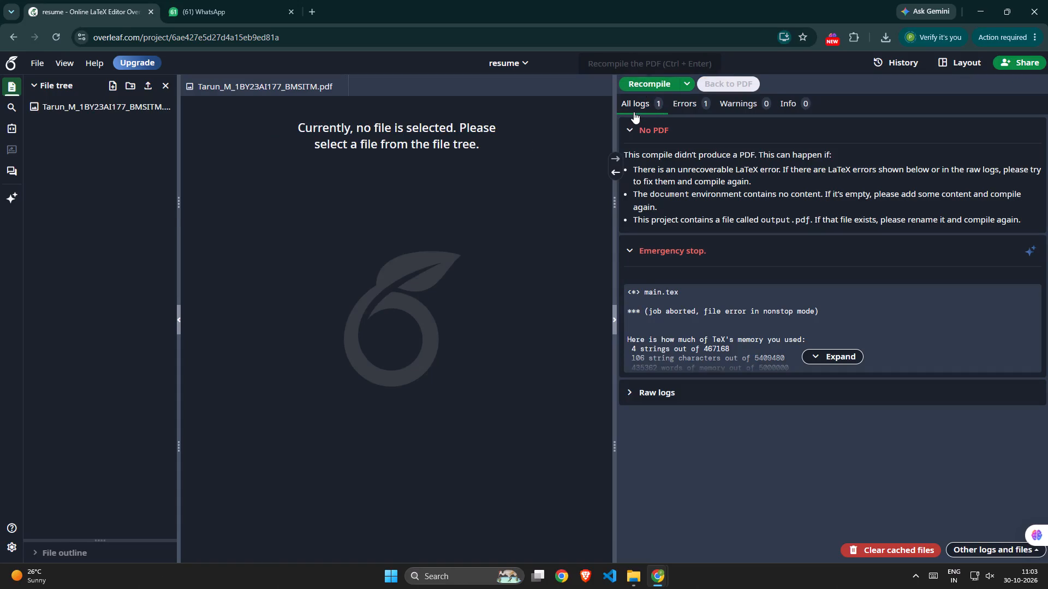
click(132, 102)
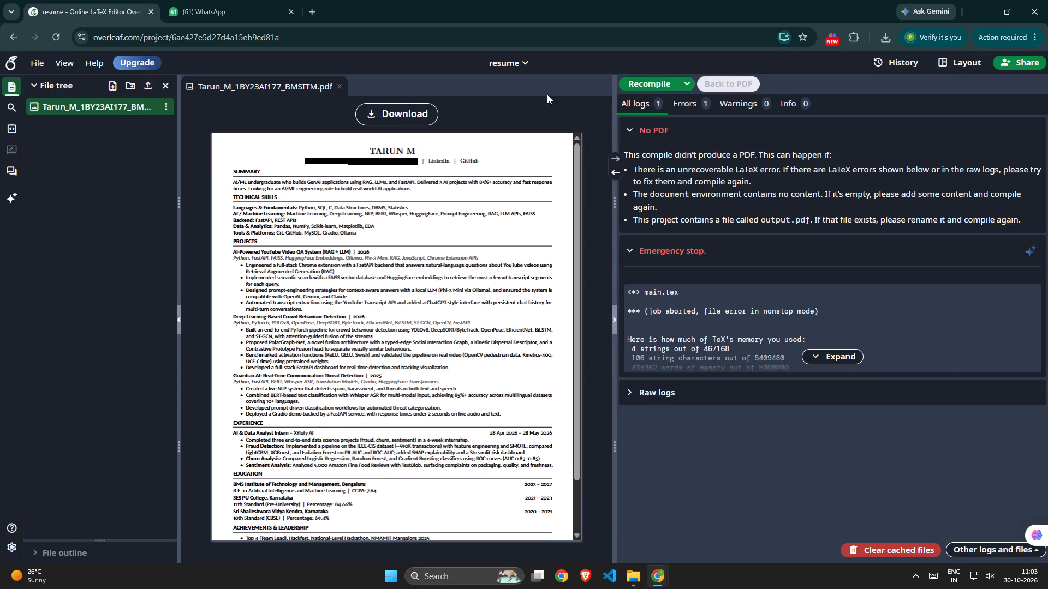
click(627, 83)
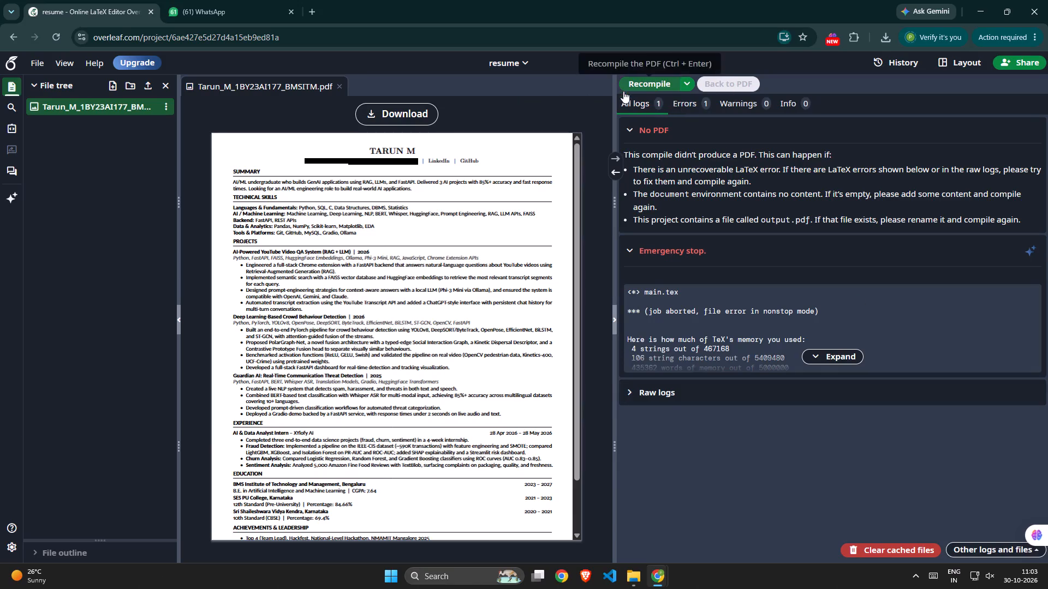
click(705, 85)
double_click(705, 85)
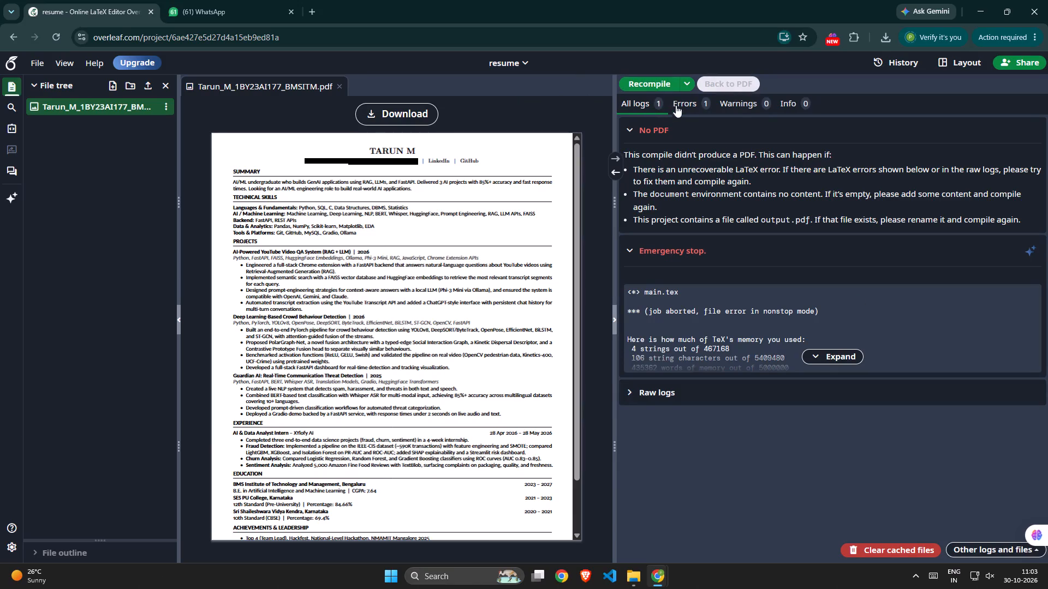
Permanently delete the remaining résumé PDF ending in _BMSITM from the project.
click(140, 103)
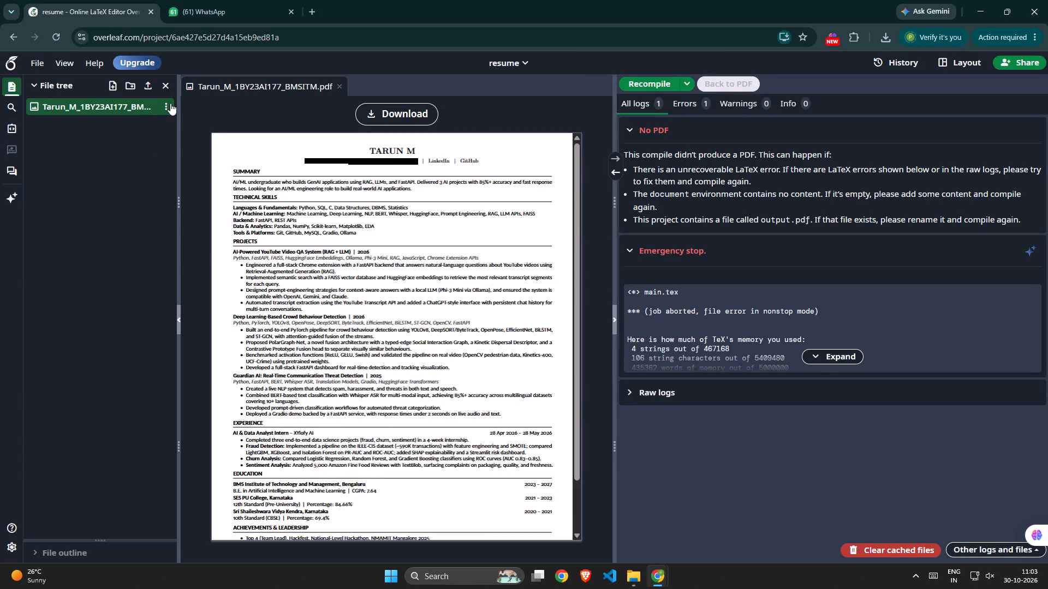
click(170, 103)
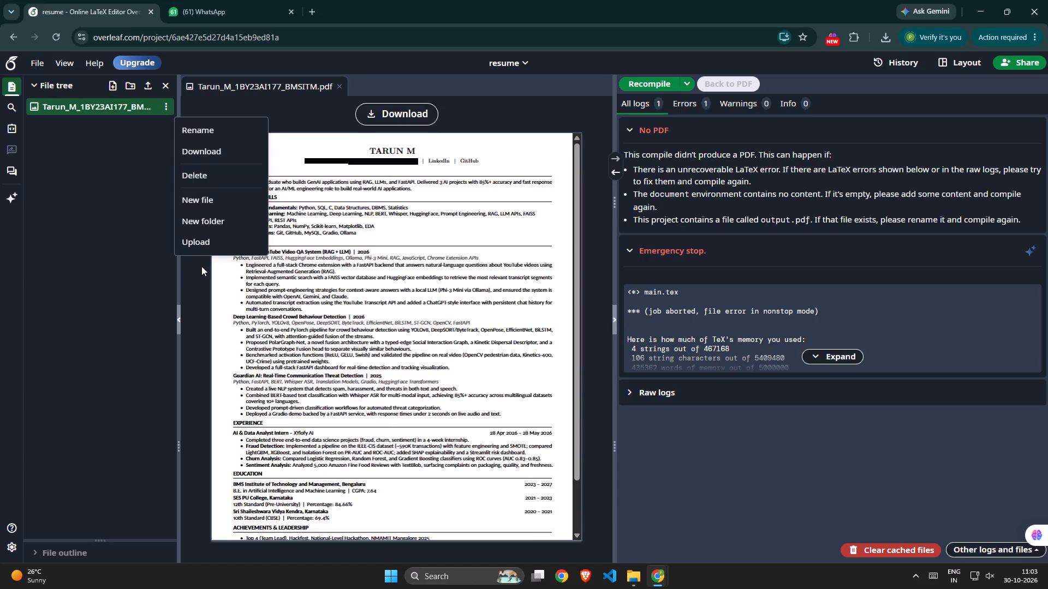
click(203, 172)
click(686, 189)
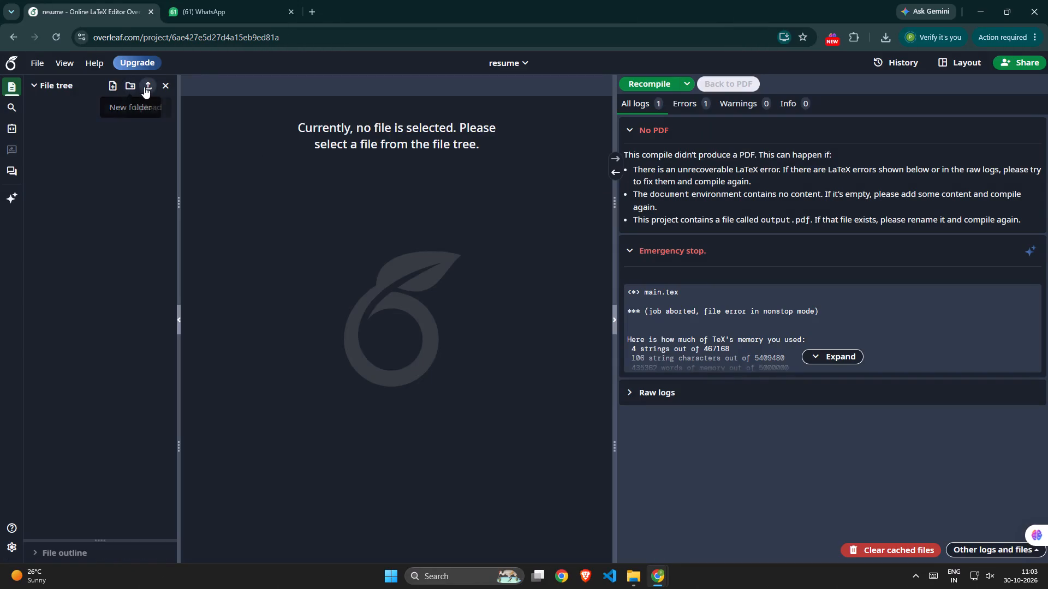
Upload the résumé PDF ending in _BMSITM from the Downloads folder into the project.
click(115, 89)
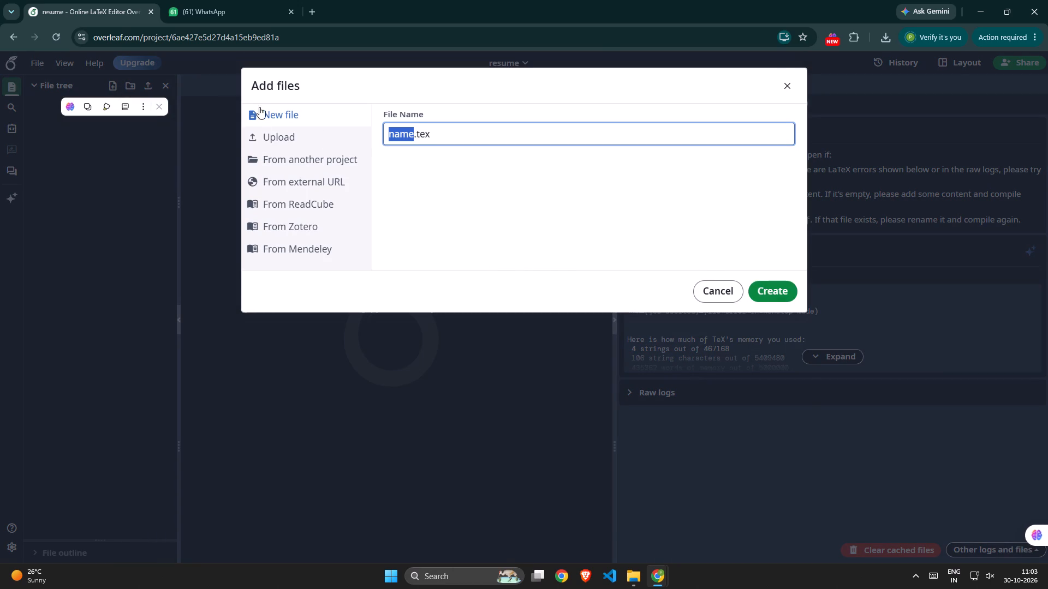
click(277, 139)
click(546, 229)
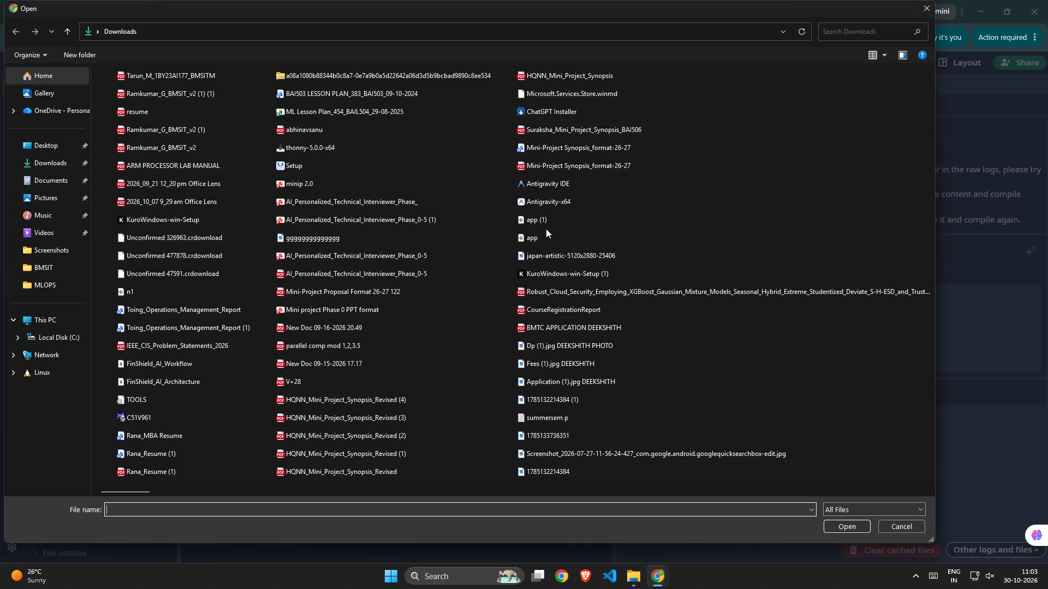
click(166, 82)
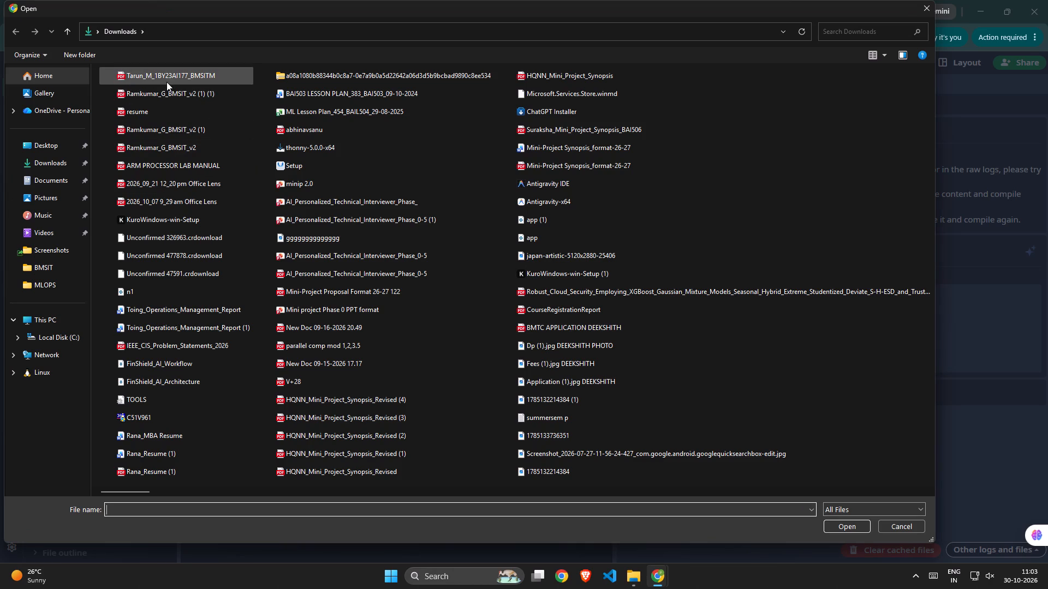
click(835, 527)
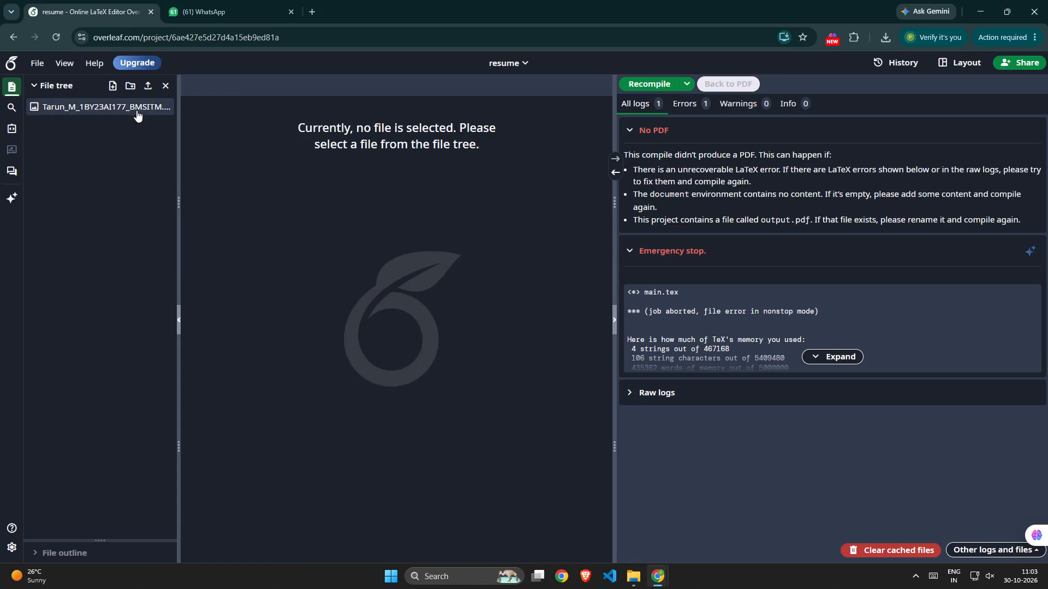
Recompile the project, open the uploaded résumé PDF, and recompile again.
click(672, 84)
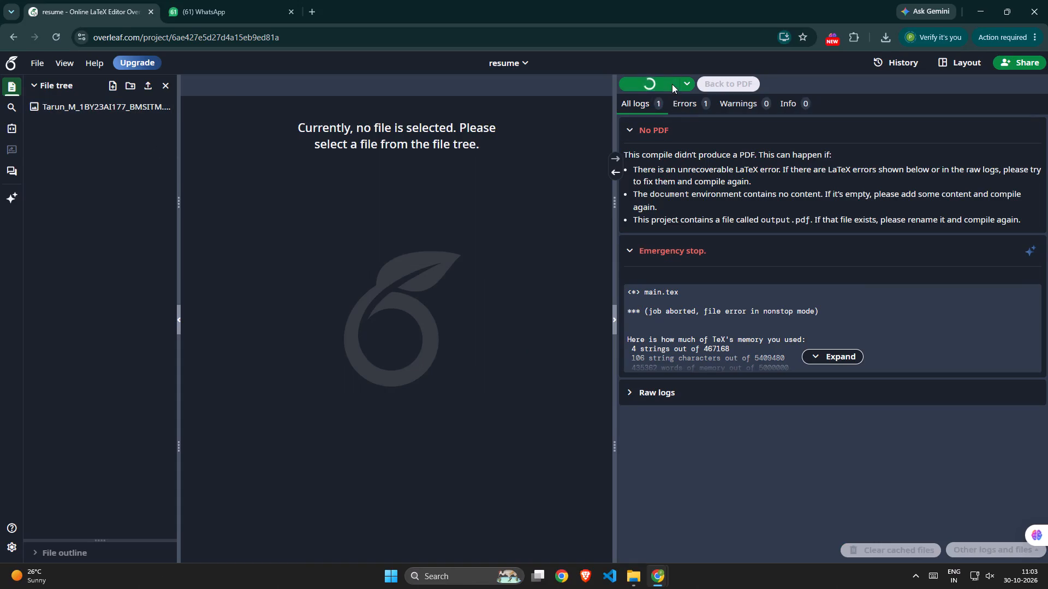
click(46, 107)
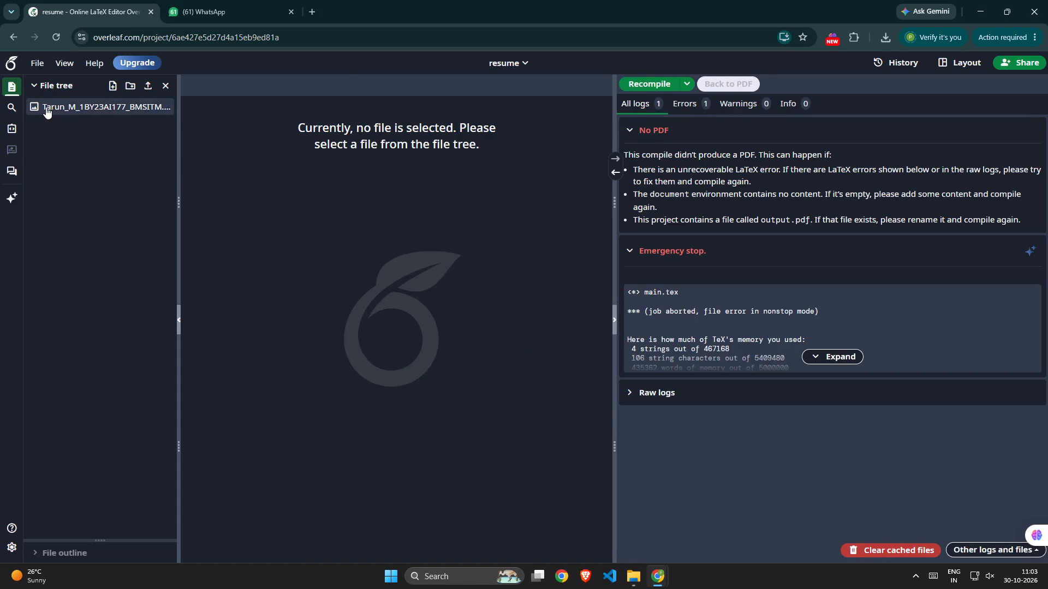
click(654, 83)
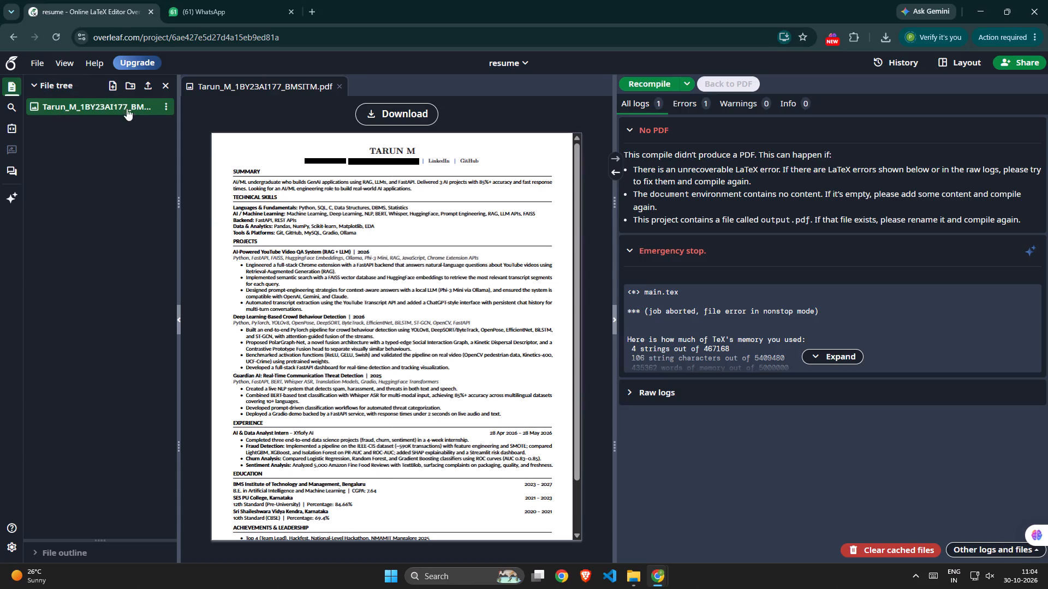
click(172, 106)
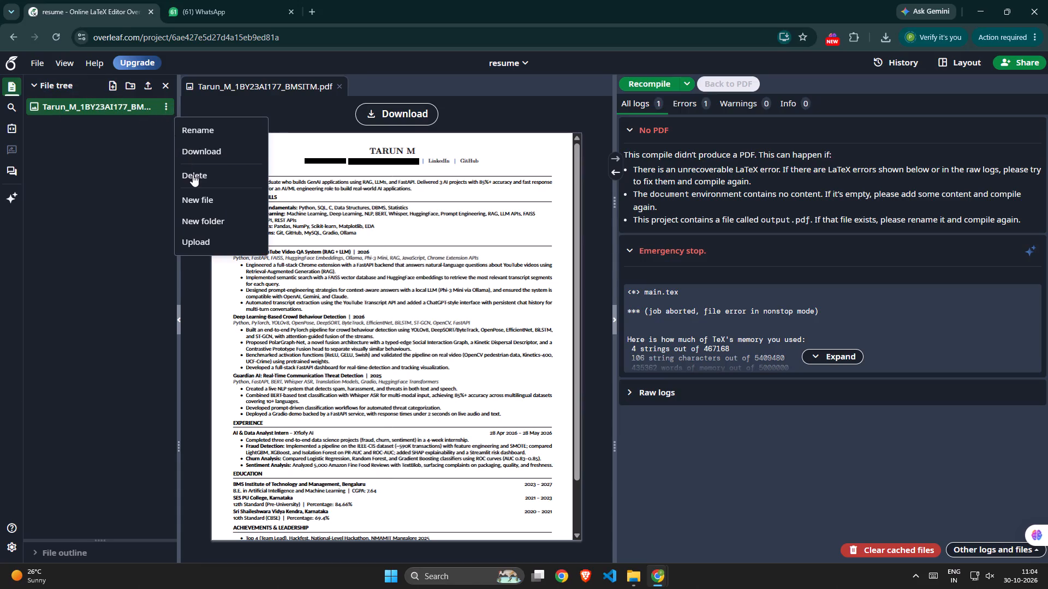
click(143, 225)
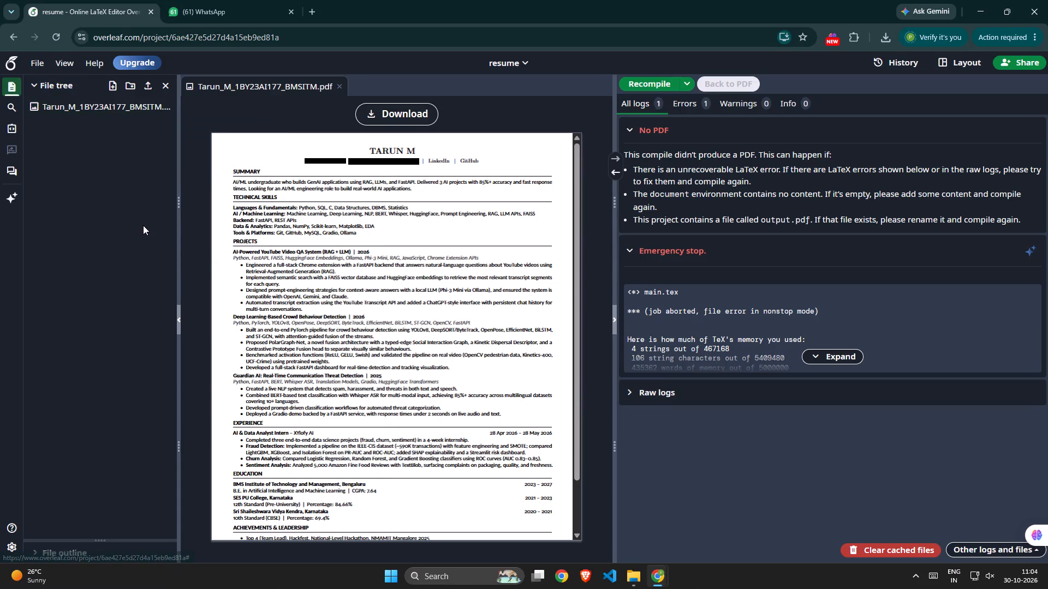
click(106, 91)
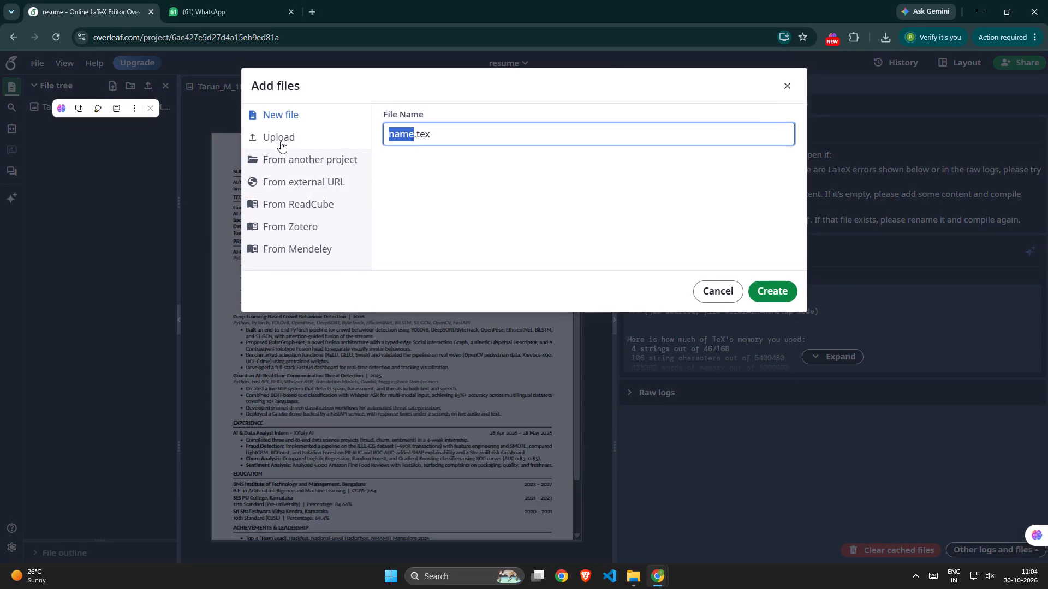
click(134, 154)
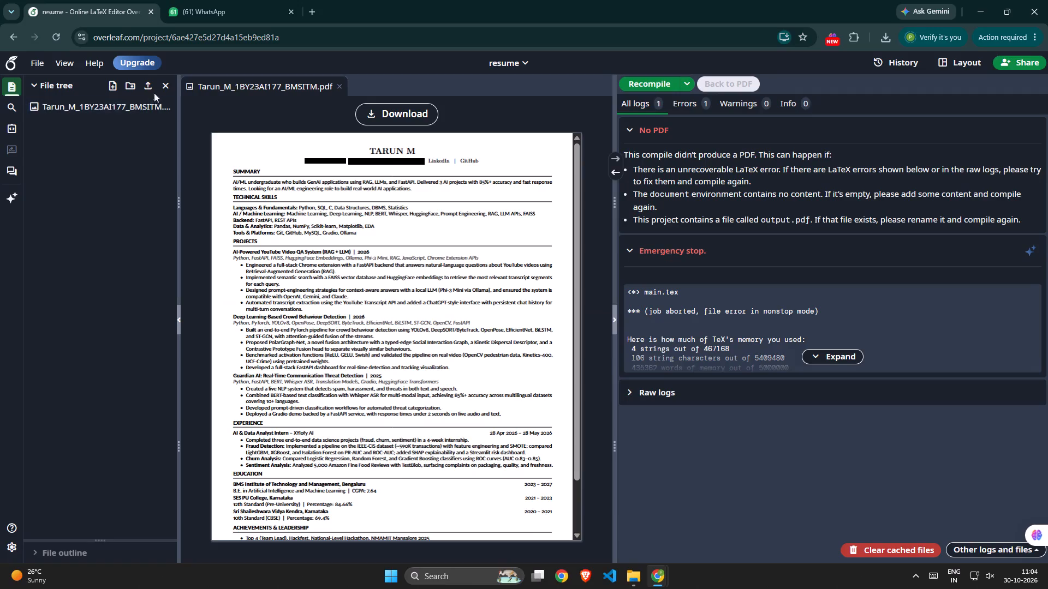
Change the uploaded résumé file's extension to .tex and recompile the project.
click(167, 109)
click(167, 109)
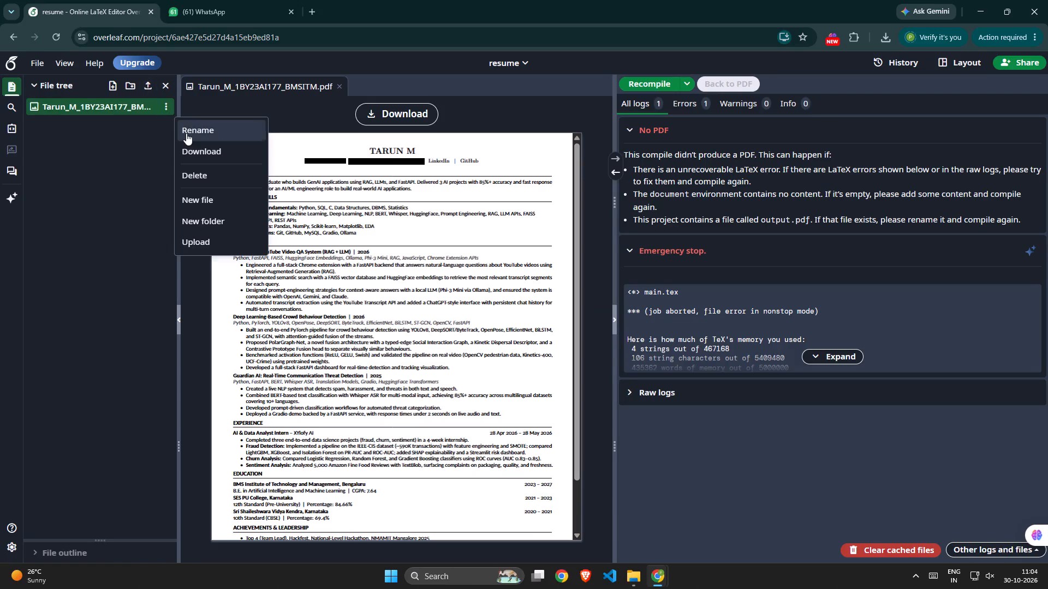
click(186, 133)
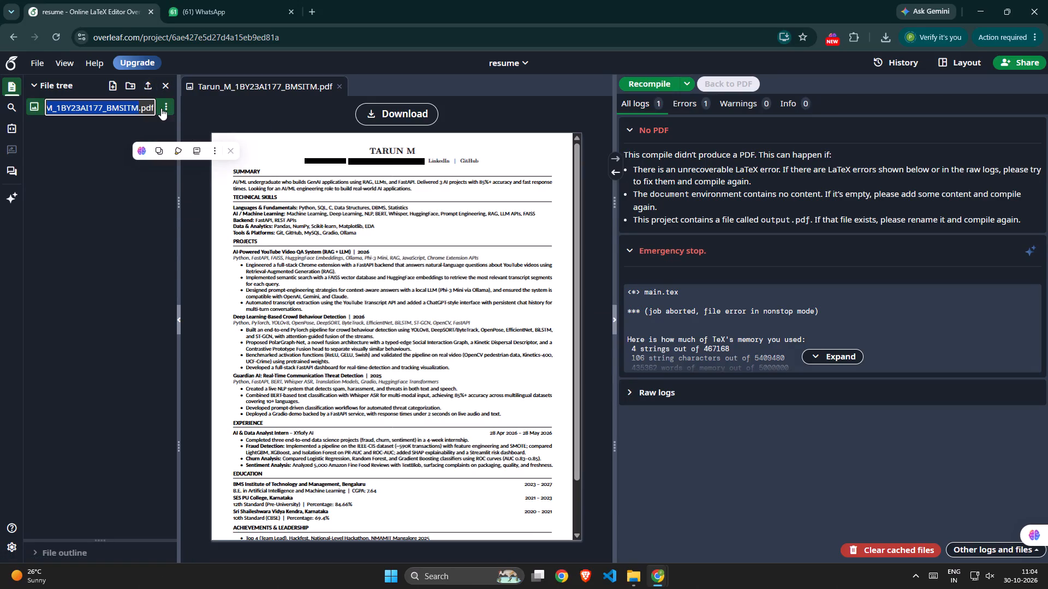
click(154, 105)
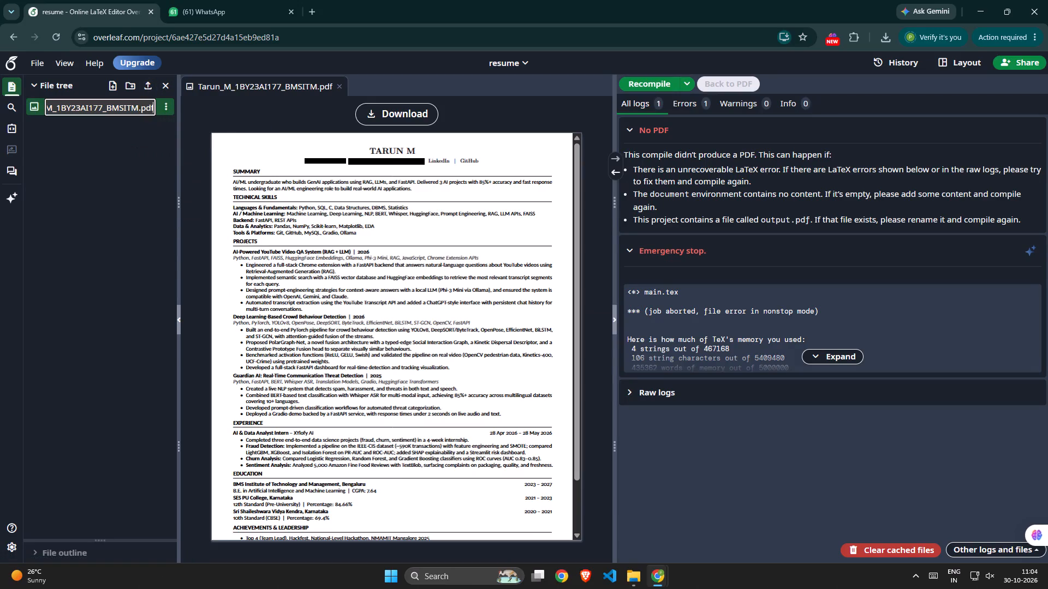
key(BackSpace)
key(BackSpace)
key(BackSpace)
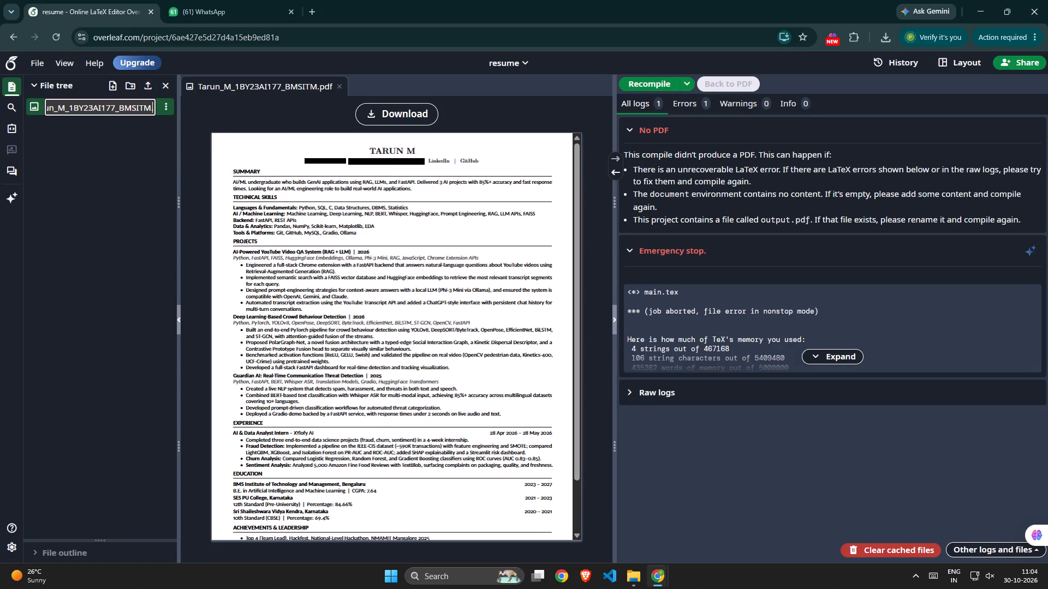
text(tex)
key(Return)
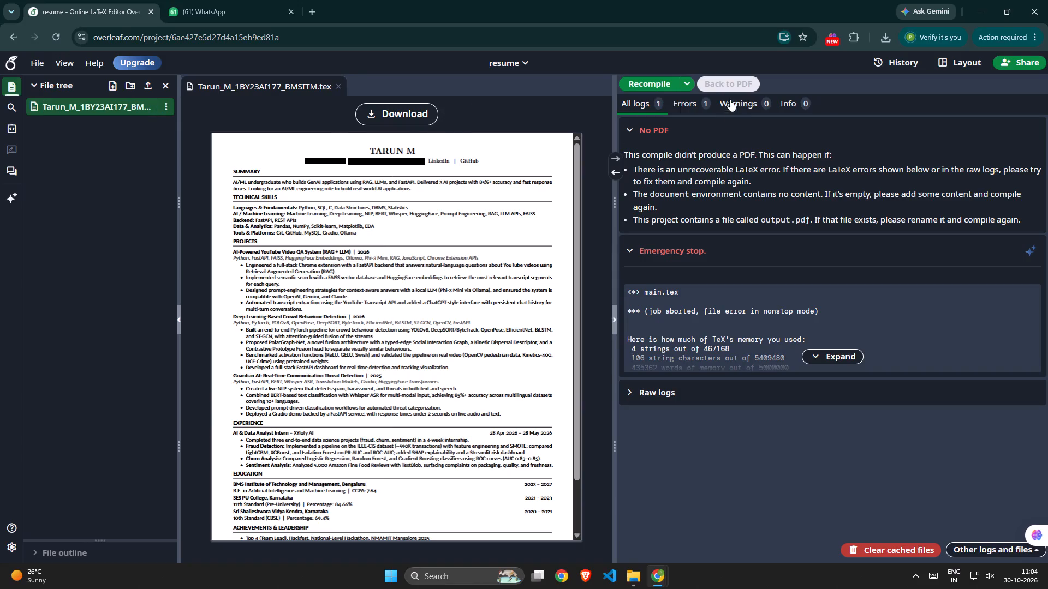
click(675, 82)
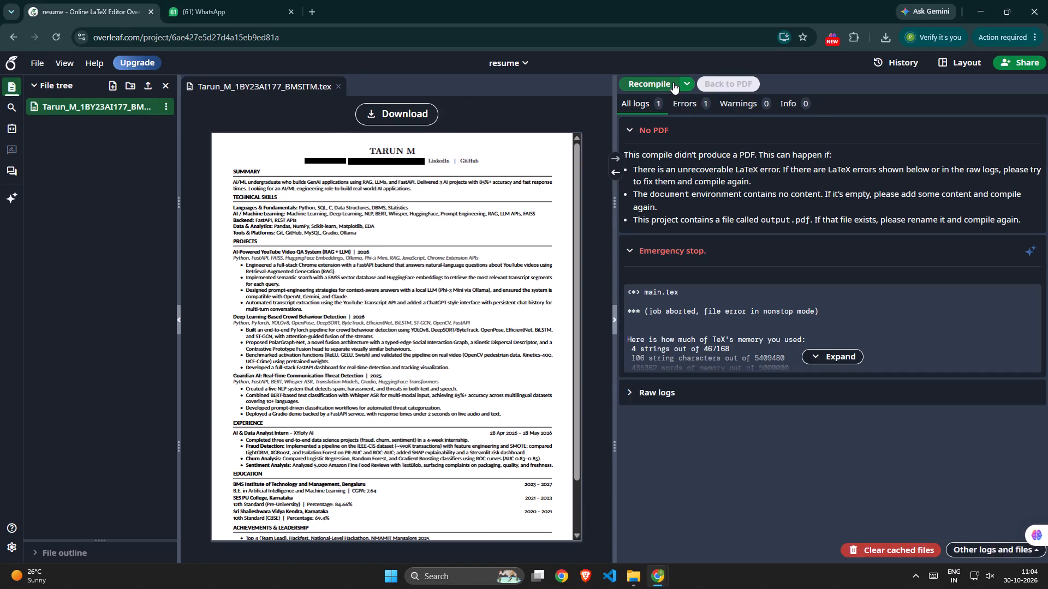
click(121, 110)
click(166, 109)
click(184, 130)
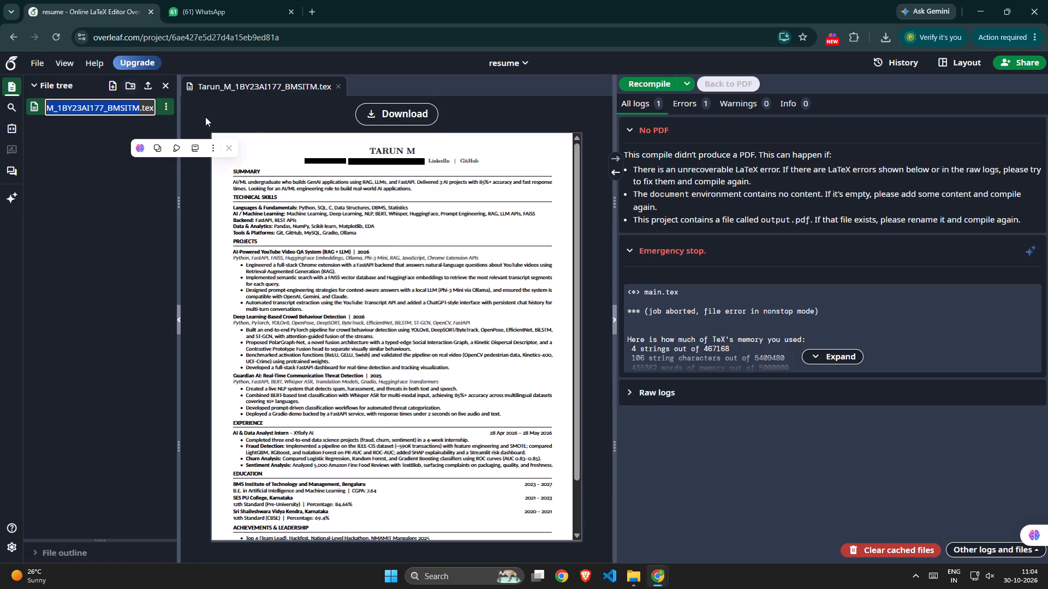
Recompile the project and examine the full "Emergency stop" error log.
click(676, 88)
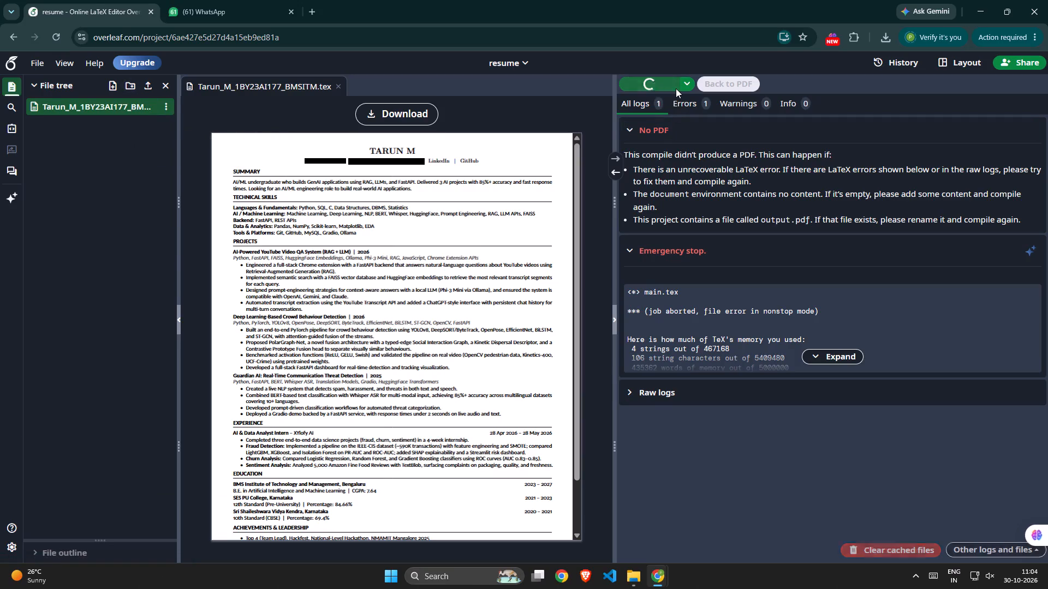
click(682, 86)
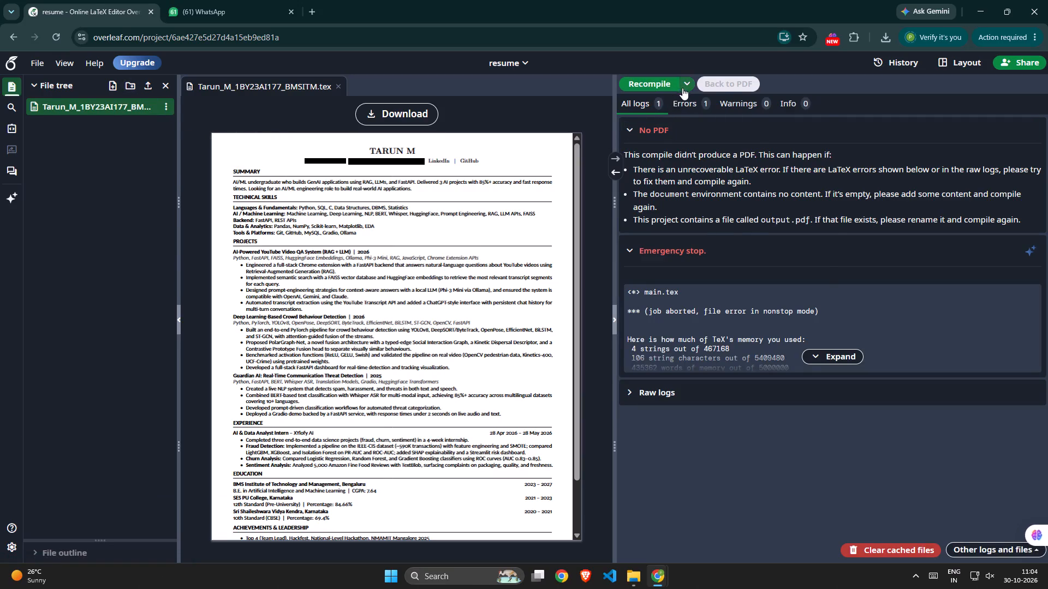
click(724, 259)
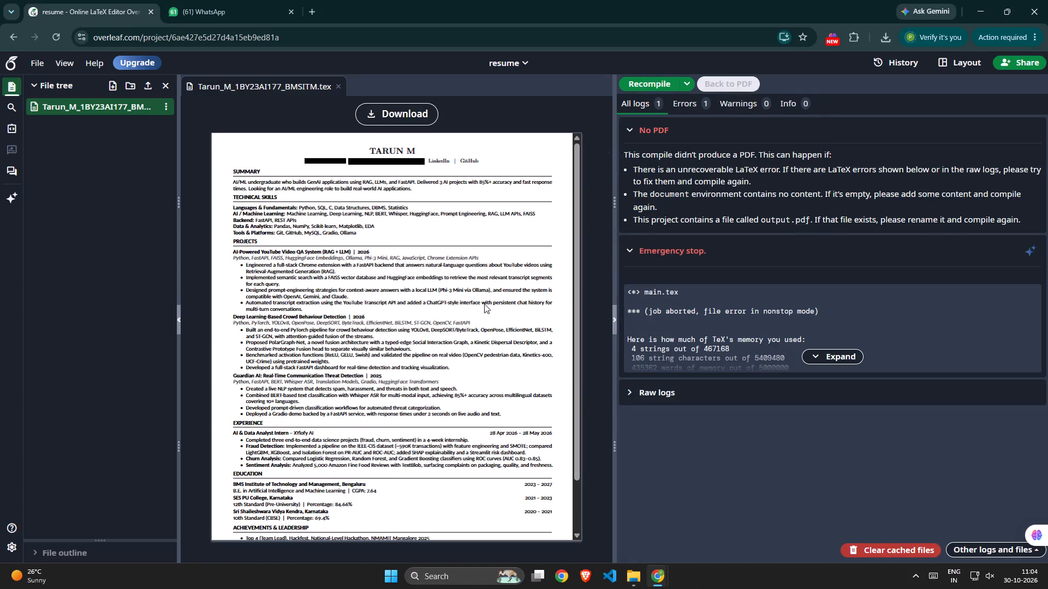
triple_click(841, 355)
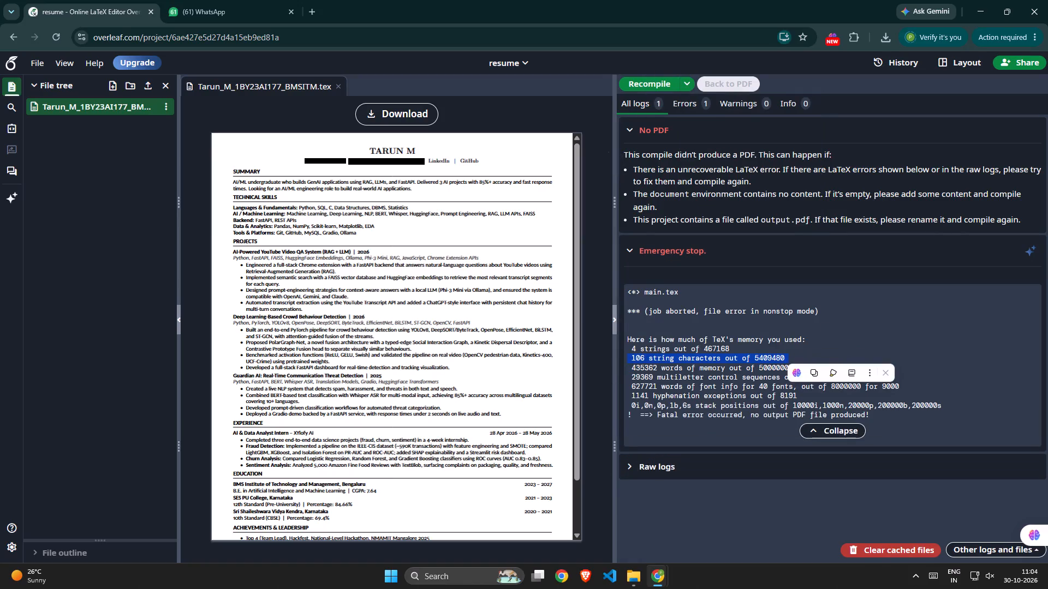
scroll(733, 369, down, 5)
click(696, 410)
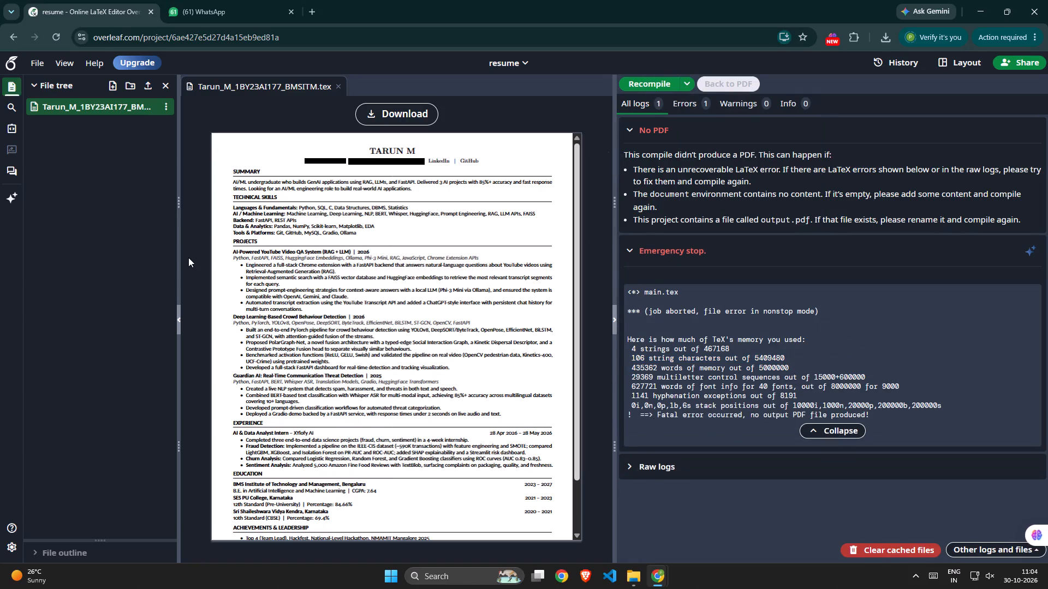
Open the available file actions for the résumé file ending in _BMSITM.tex.
click(157, 108)
click(175, 100)
click(170, 102)
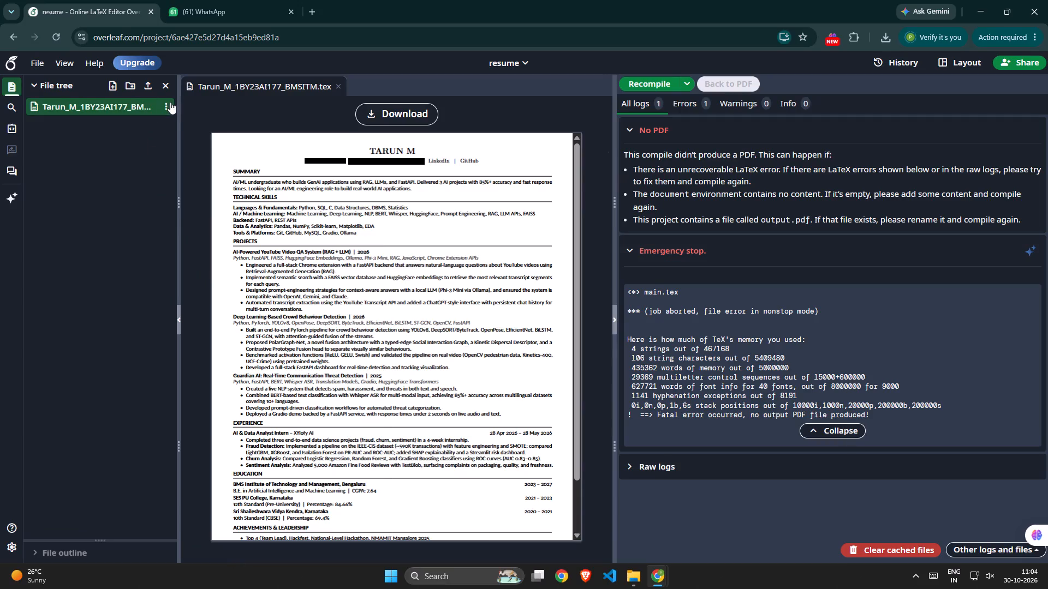
Add a new LaTeX file to the project with the default name name.tex.
click(114, 88)
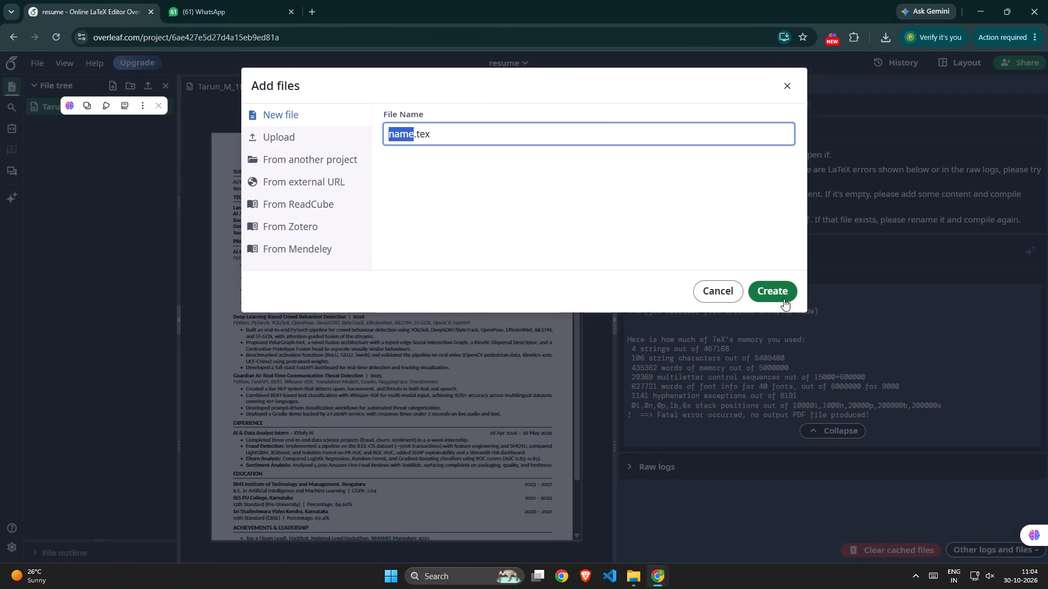
click(784, 299)
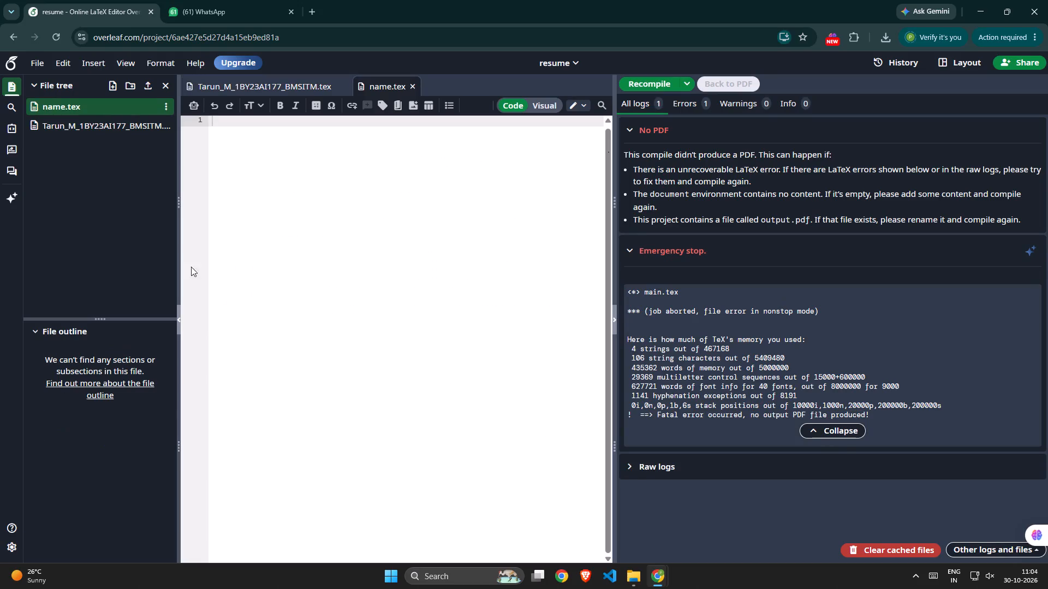
click(97, 128)
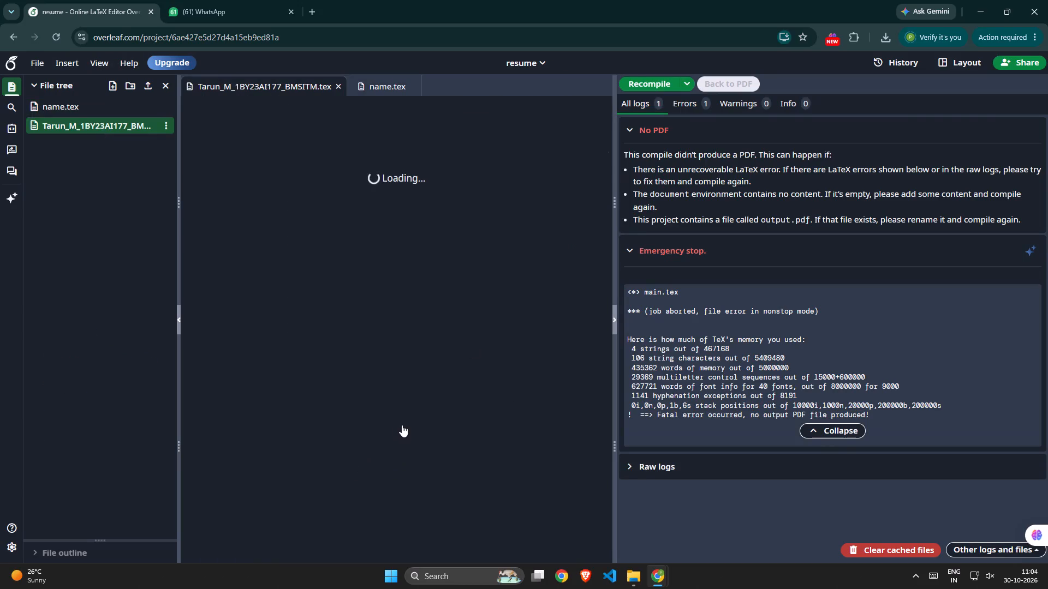
scroll(311, 306, down, 6)
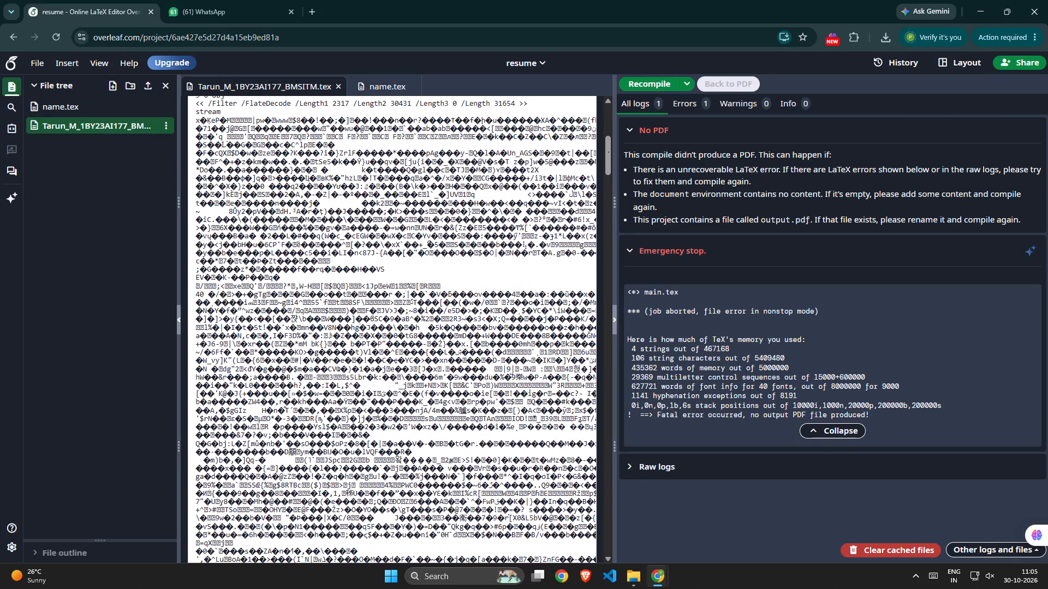
scroll(324, 357, down, 12)
scroll(327, 356, down, 10)
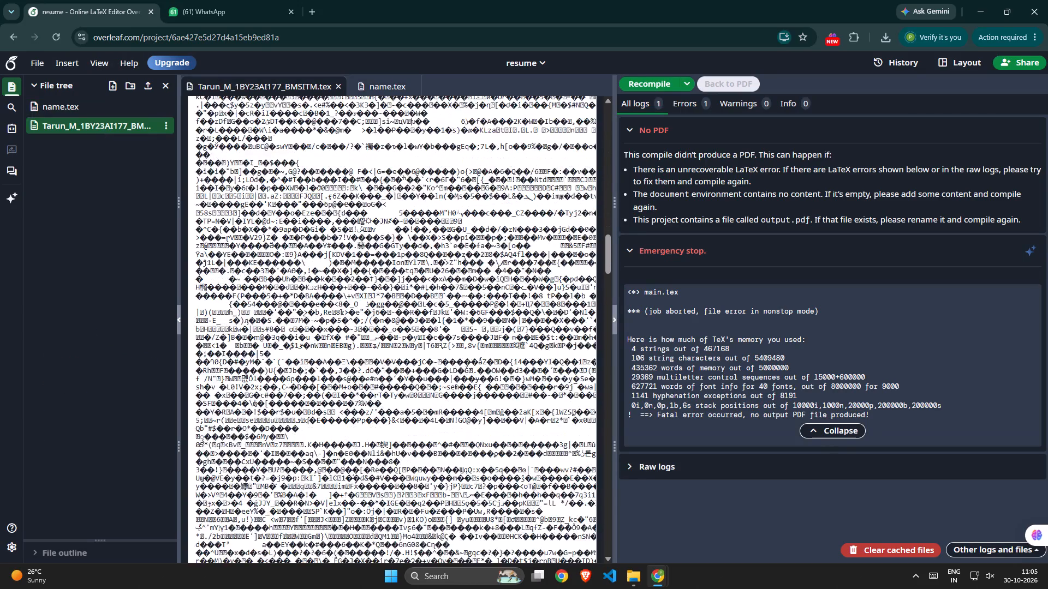
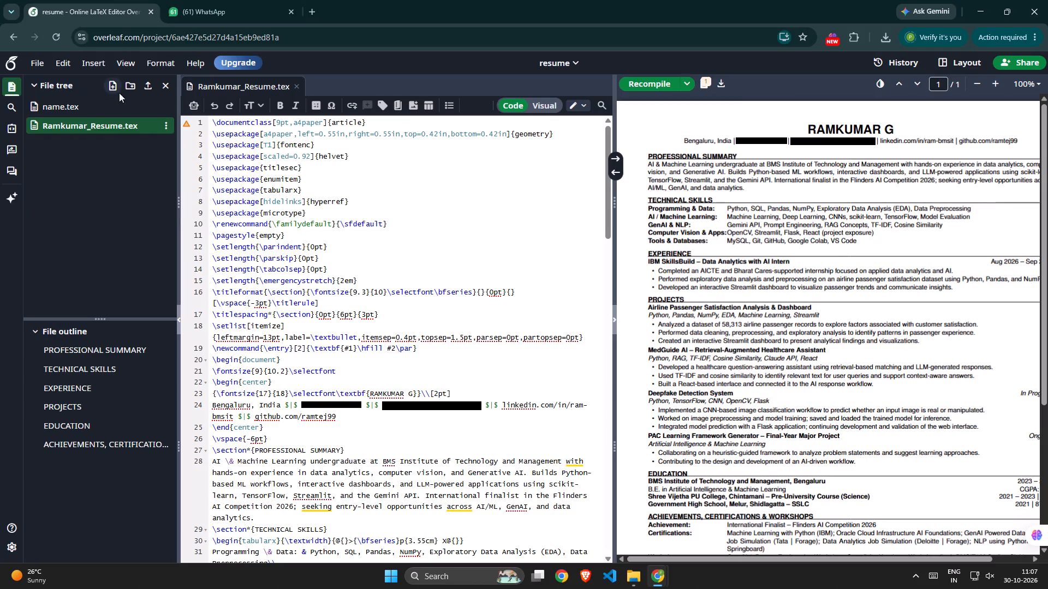
click(115, 89)
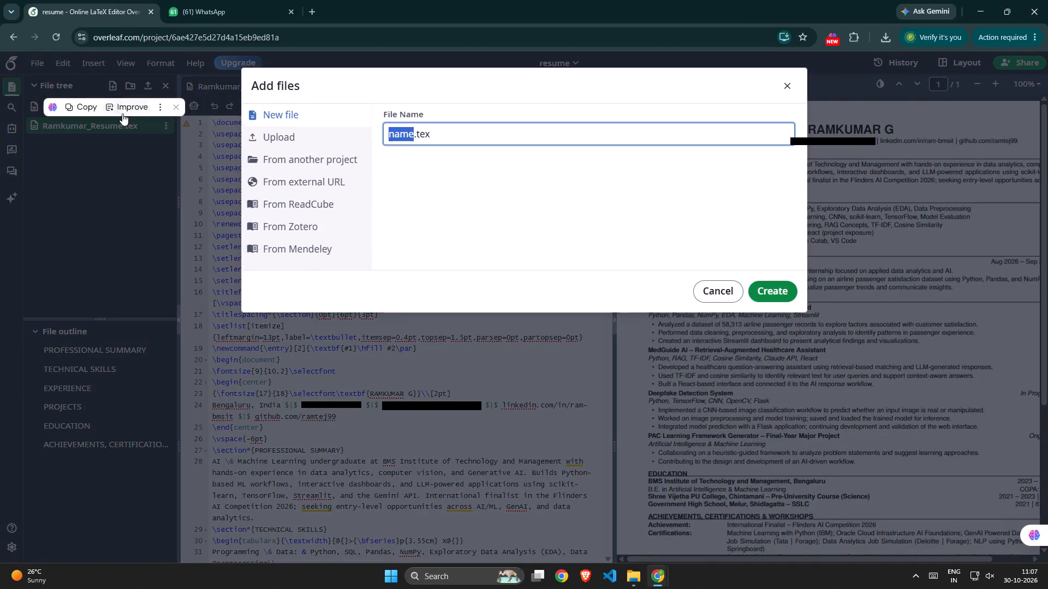
text(mau)
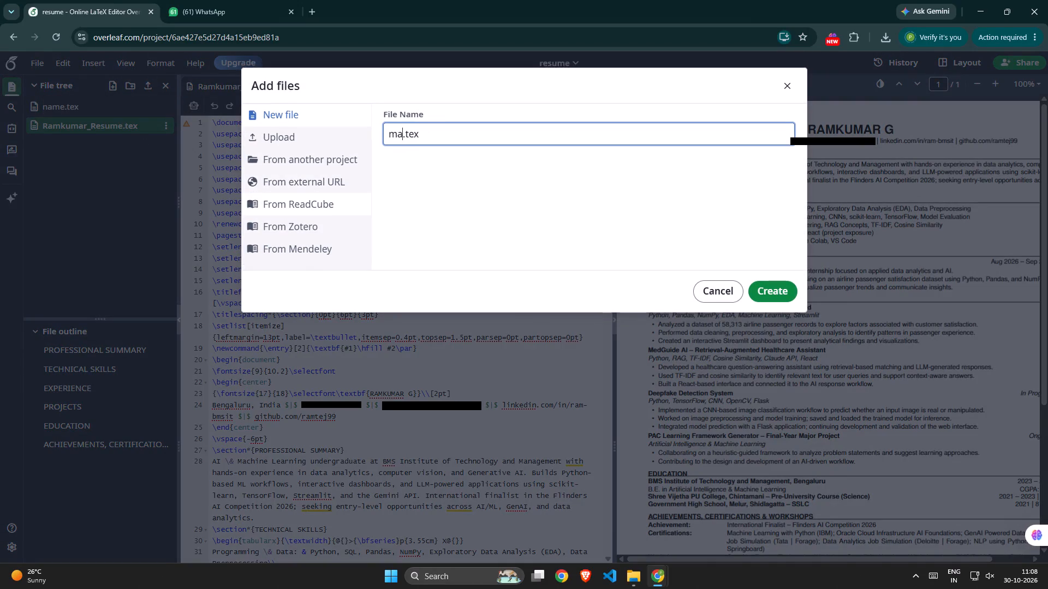
key(BackSpace)
text(in)
key(Return)
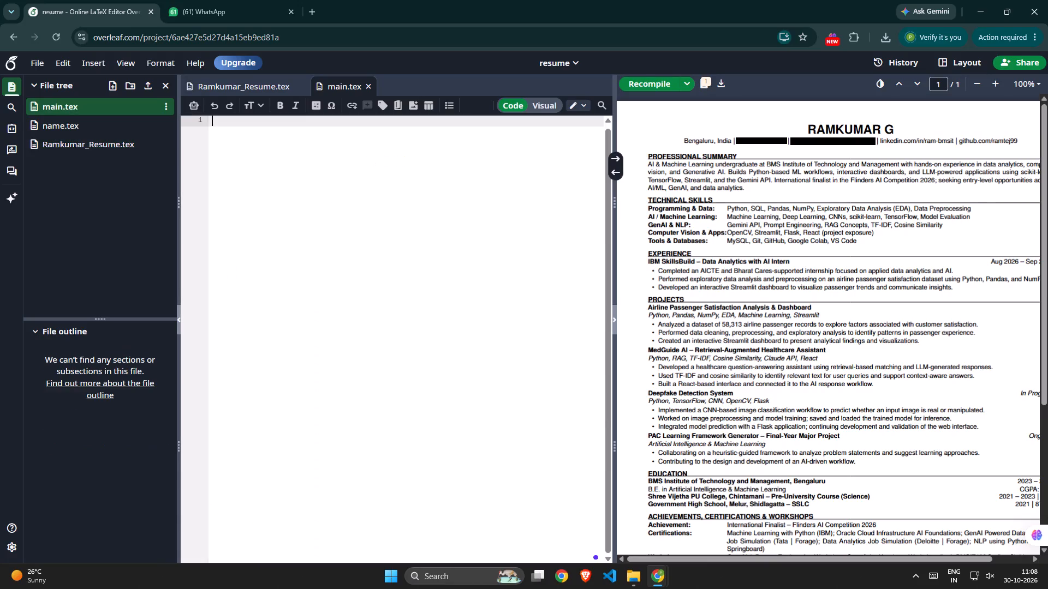
Paste the copied LaTeX code into main.tex, recompile, and check the lower sections of the compiled résumé.
key(ctrl+v)
click(664, 87)
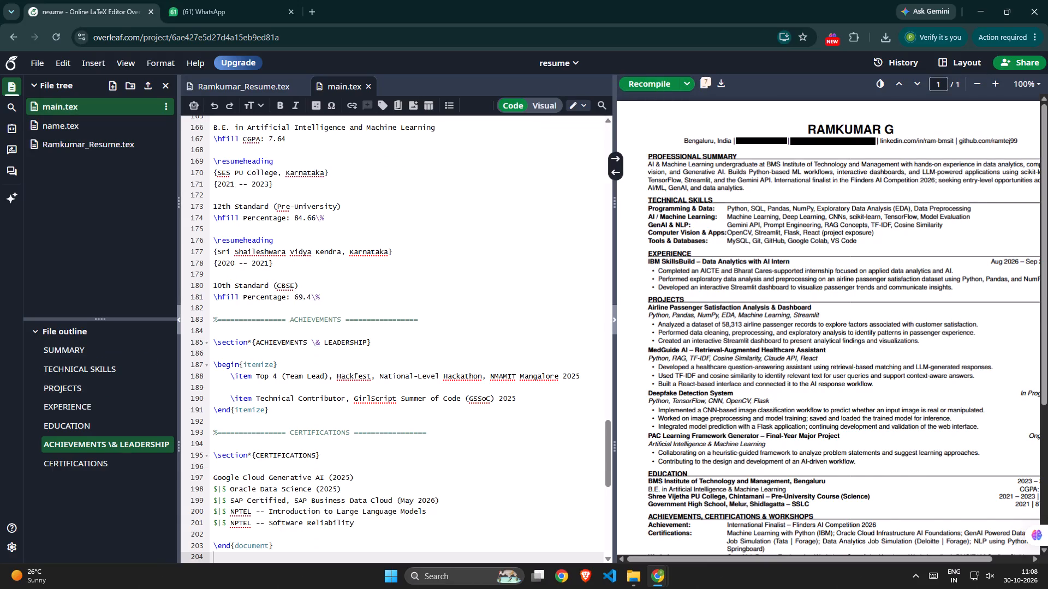
scroll(718, 360, down, 15)
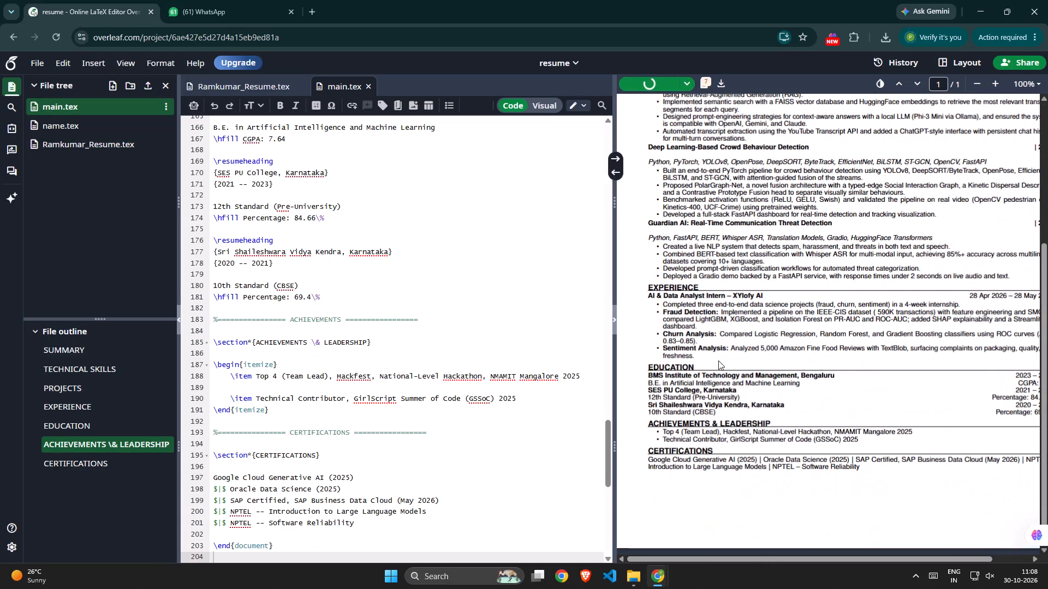
Review the compiled second résumé from header to certifications, and look through the main.tex source back to its preamble.
scroll(718, 360, up, 10)
scroll(718, 360, down, 11)
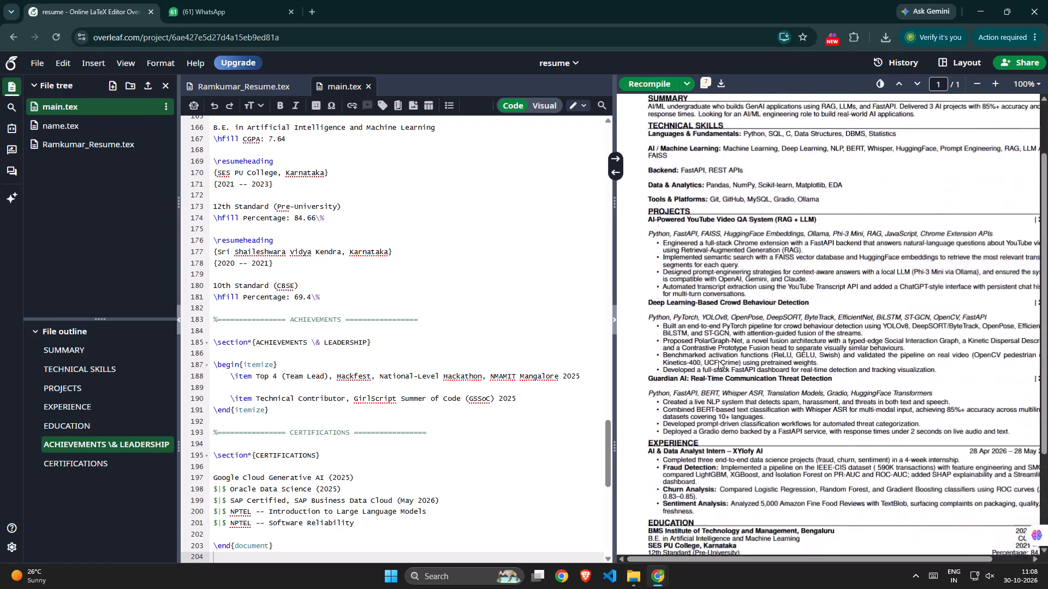
scroll(718, 360, down, 10)
scroll(718, 360, up, 9)
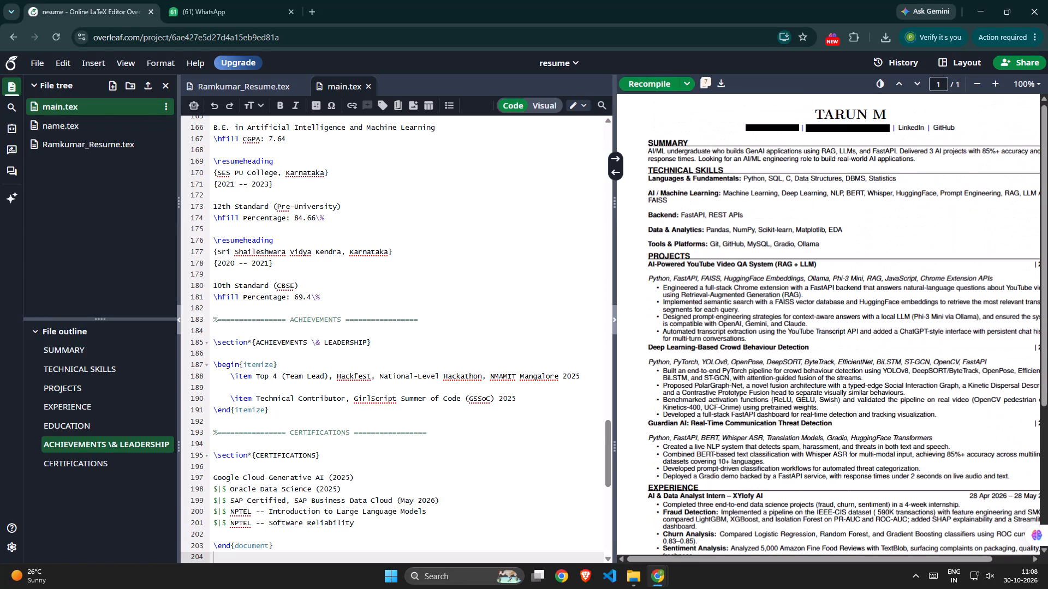
scroll(718, 360, up, 4)
scroll(718, 360, down, 15)
scroll(473, 443, up, 4)
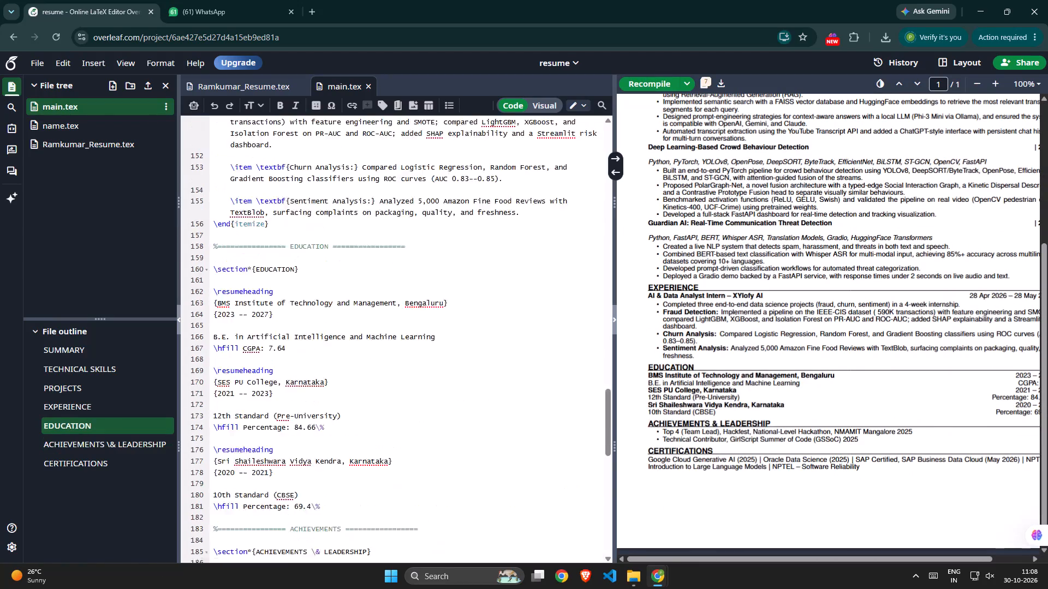
scroll(473, 443, up, 20)
scroll(473, 443, up, 6)
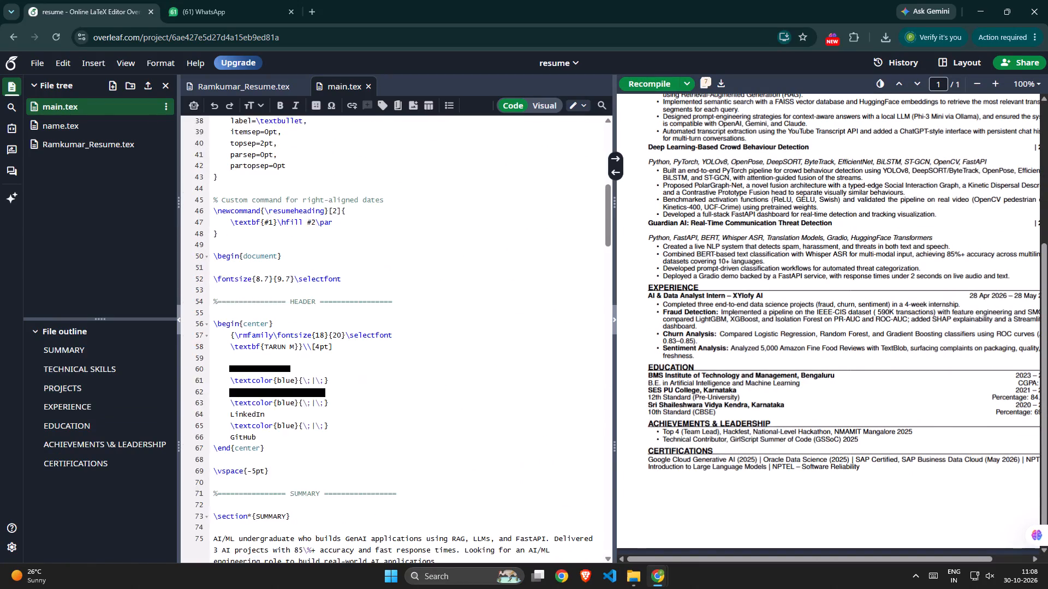
scroll(473, 443, up, 17)
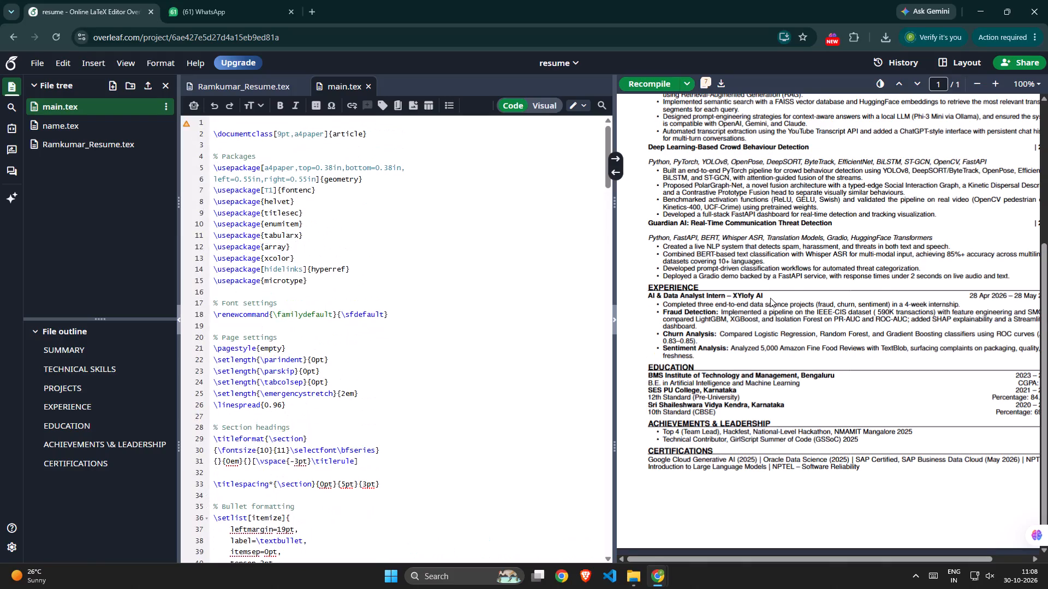
scroll(770, 298, up, 9)
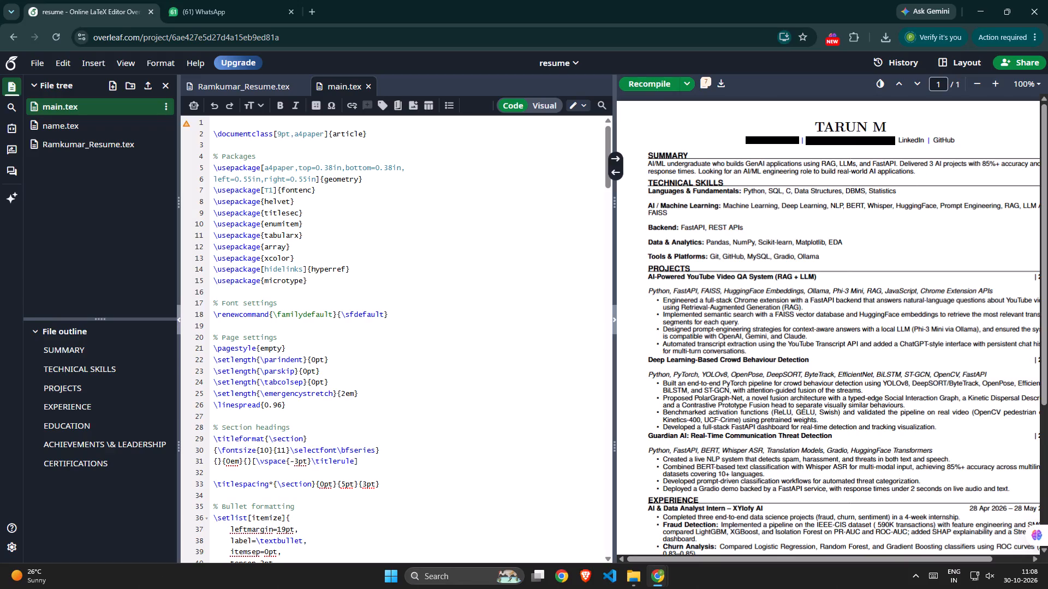
Open the first résumé's .tex file and copy the whole paragraph under its PROFESSIONAL SUMMARY section.
click(61, 146)
scroll(423, 273, up, 5)
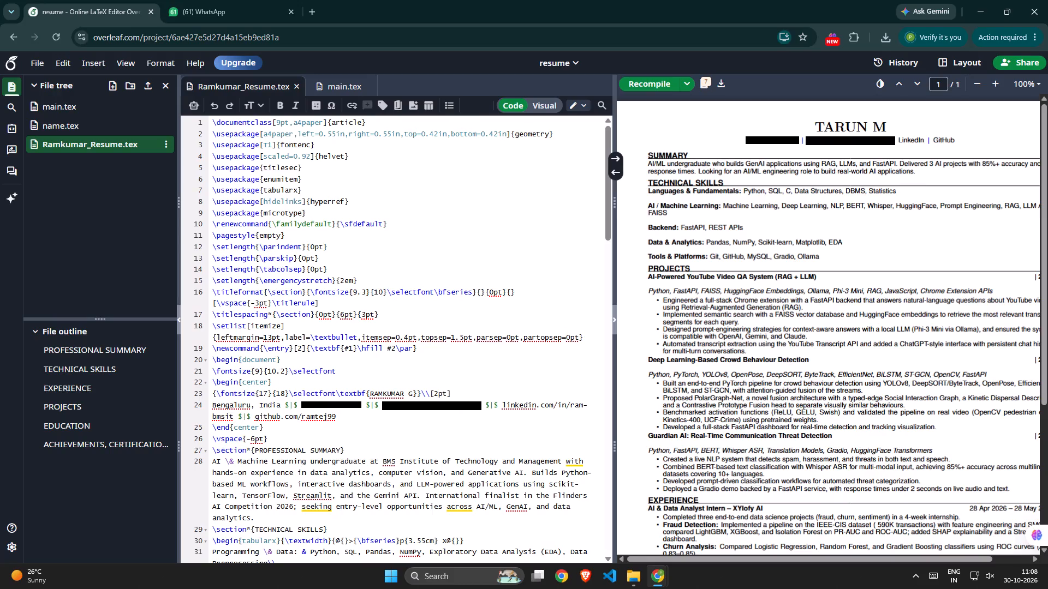
scroll(394, 251, down, 2)
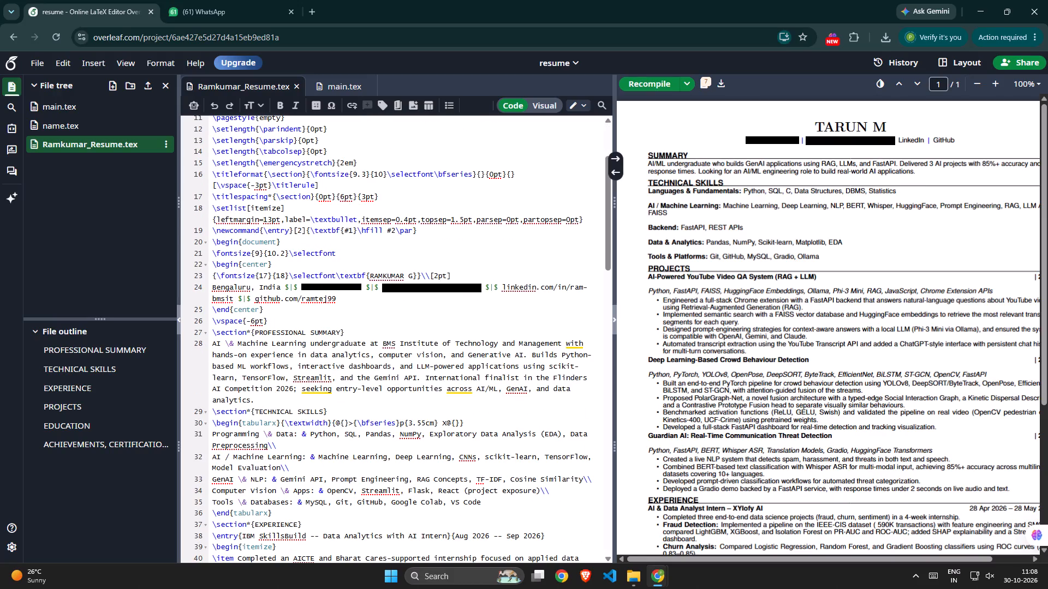
drag(254, 405, 213, 363)
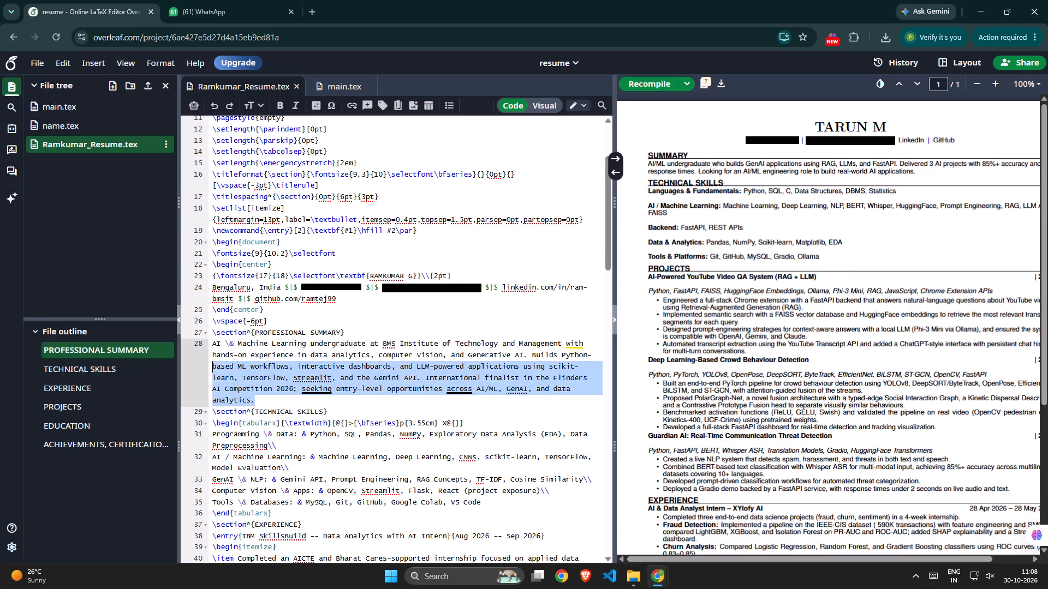
drag(213, 363, 206, 347)
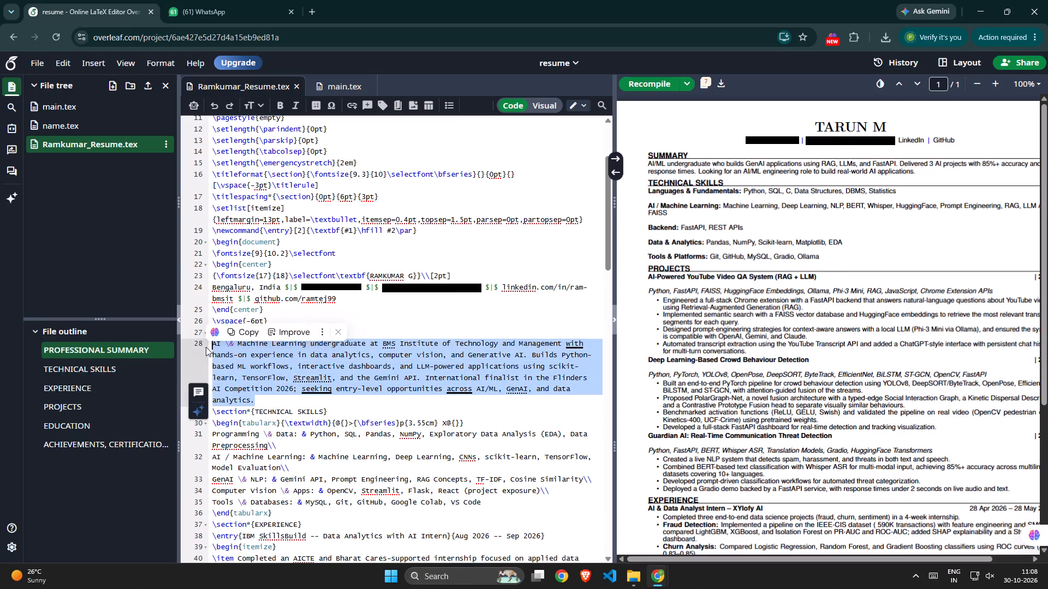
key(ctrl+c)
In main.tex, replace the paragraph under the SUMMARY section with the copied professional summary text.
click(33, 110)
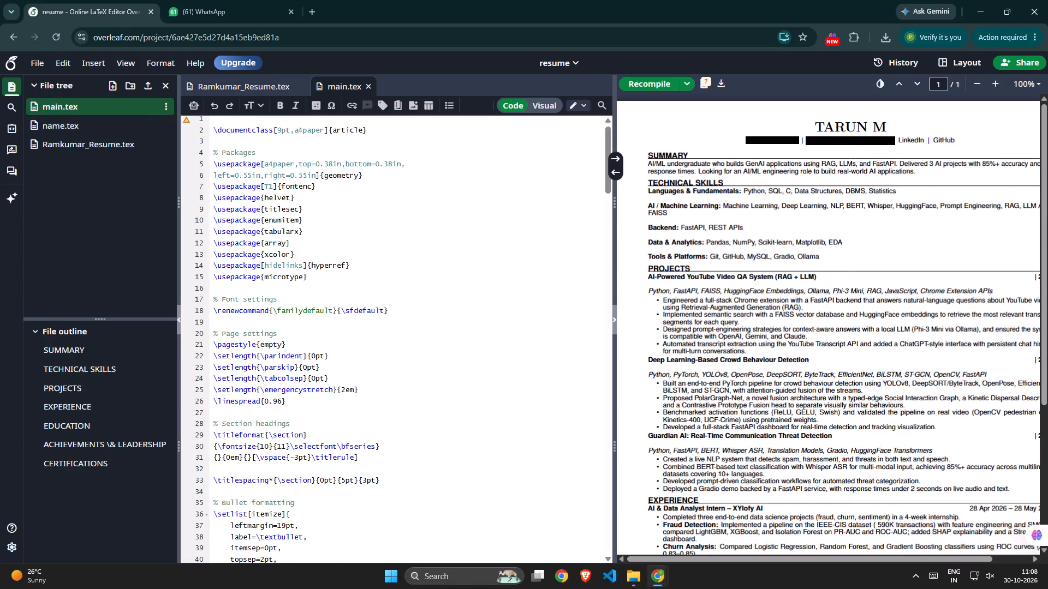
scroll(275, 237, up, 4)
scroll(275, 237, down, 2)
scroll(275, 237, up, 2)
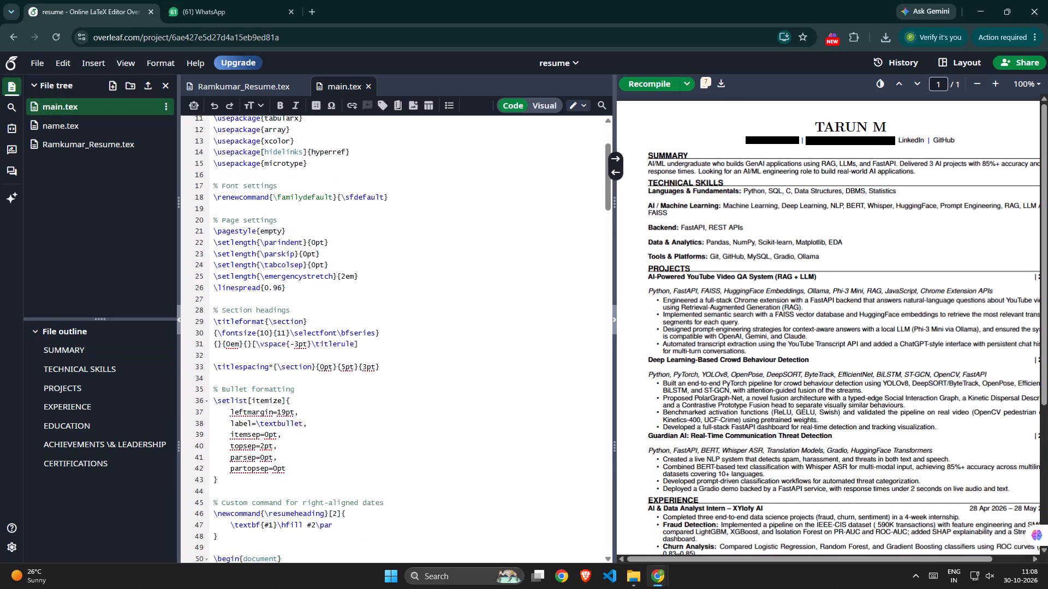
scroll(275, 237, up, 2)
scroll(341, 473, down, 5)
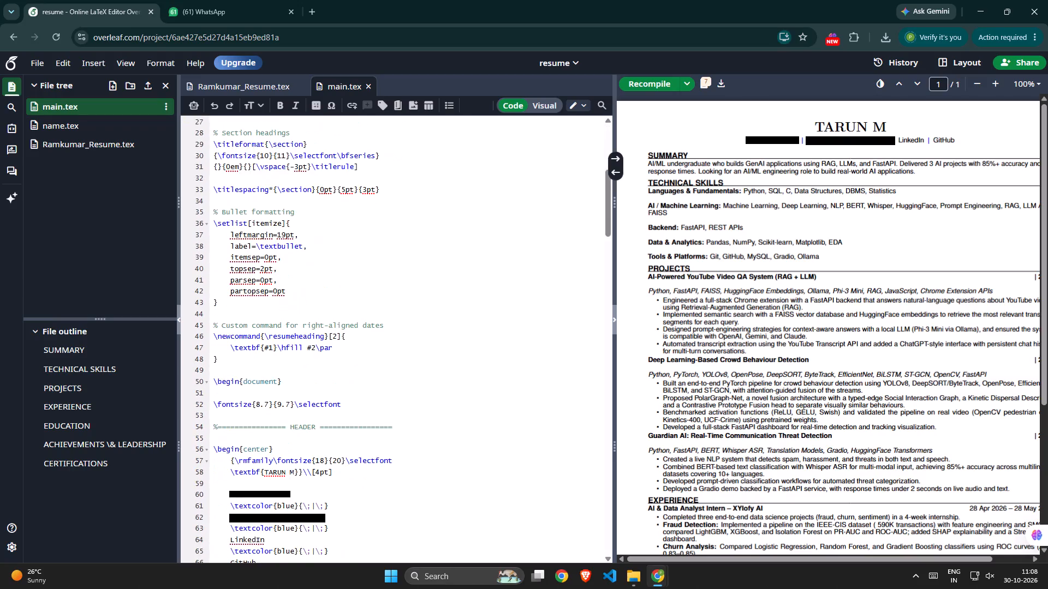
scroll(331, 453, down, 5)
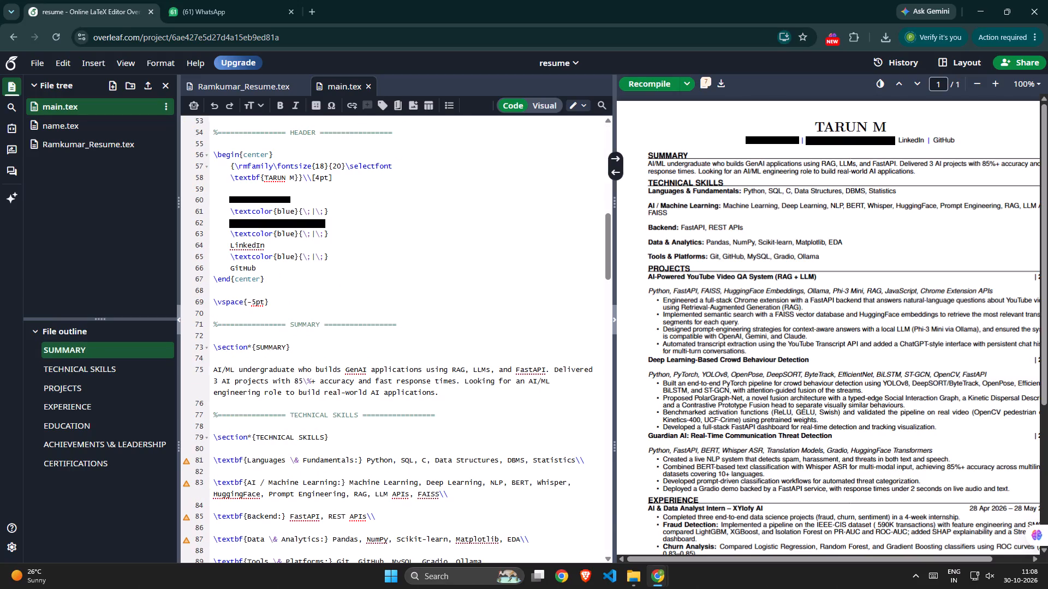
drag(212, 368, 451, 395)
key(ctrl+v)
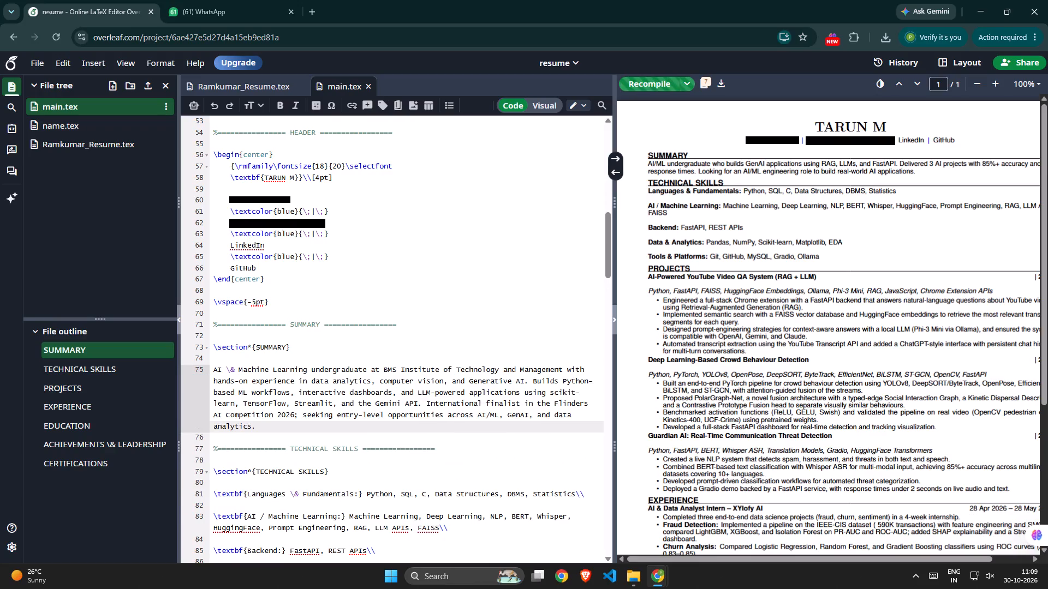
Recompile main.tex and check the compiled résumé from the header and summary down to the certifications.
scroll(307, 327, up, 2)
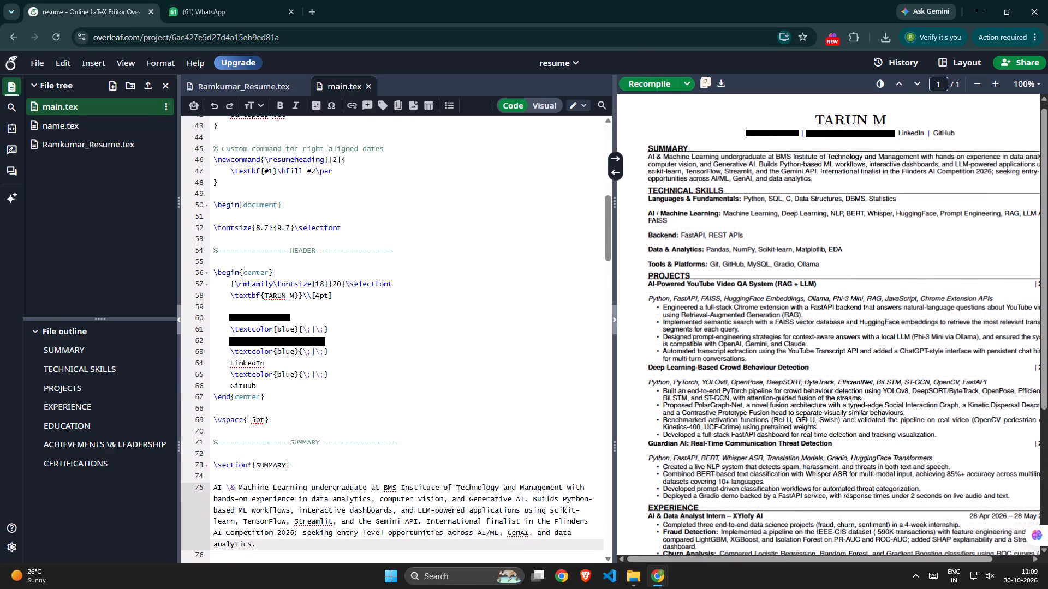
click(656, 92)
click(657, 80)
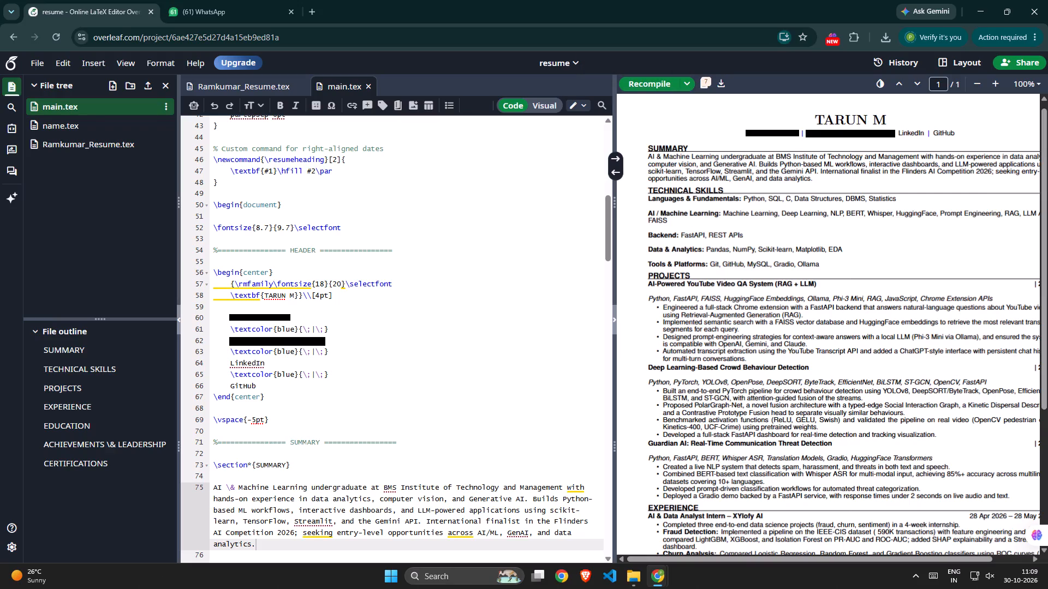
scroll(728, 456, down, 8)
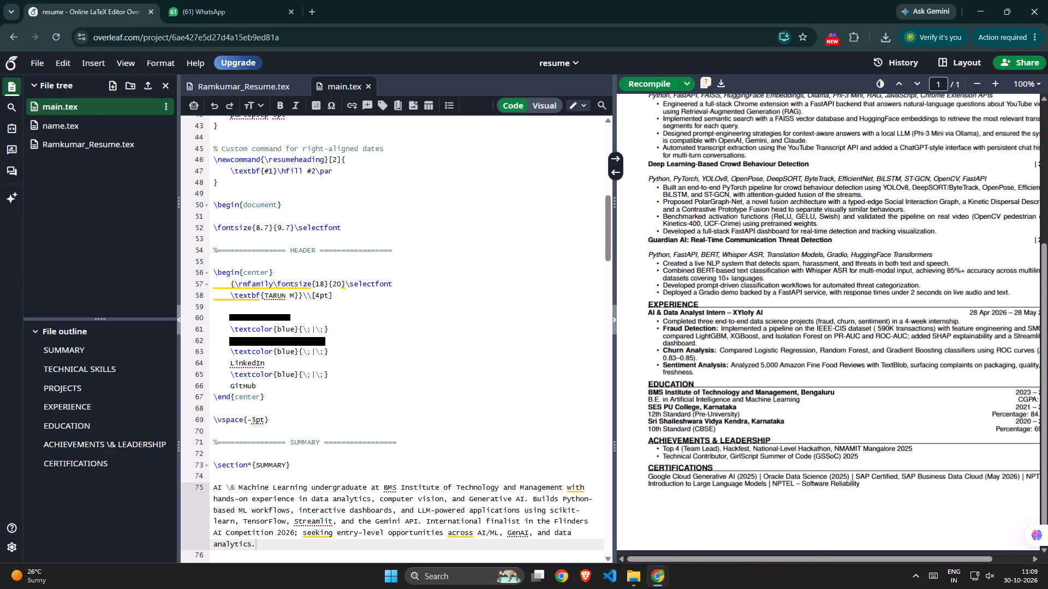
scroll(725, 445, down, 1)
scroll(725, 441, up, 10)
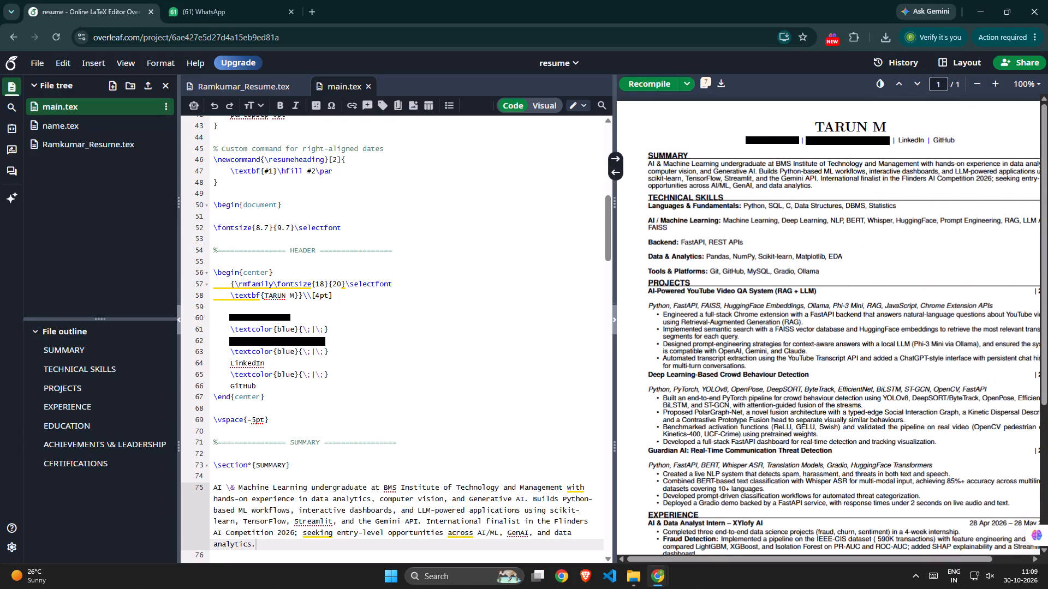
scroll(718, 433, up, 4)
scroll(502, 448, up, 6)
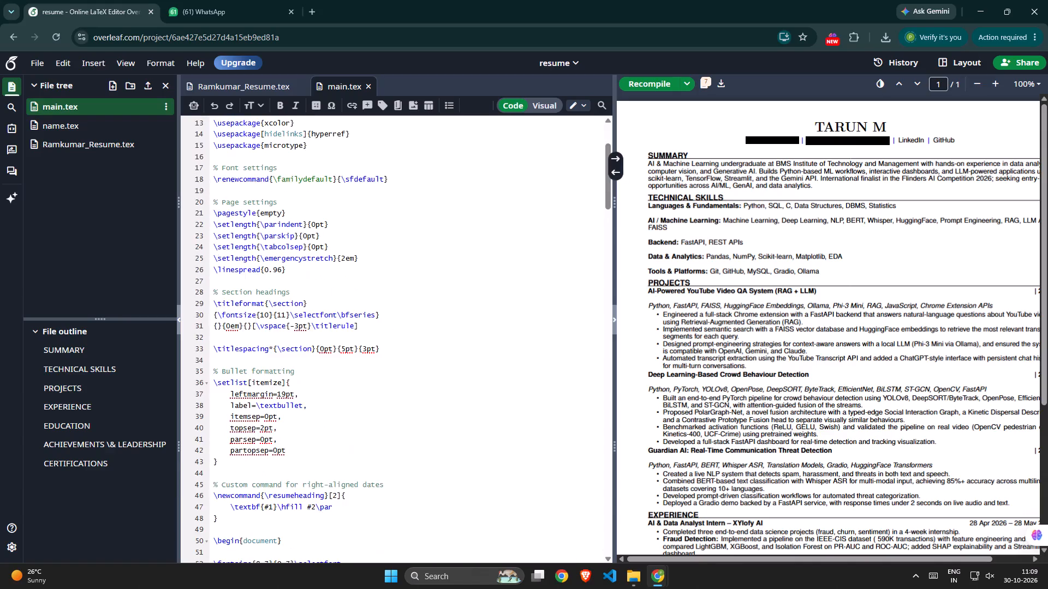
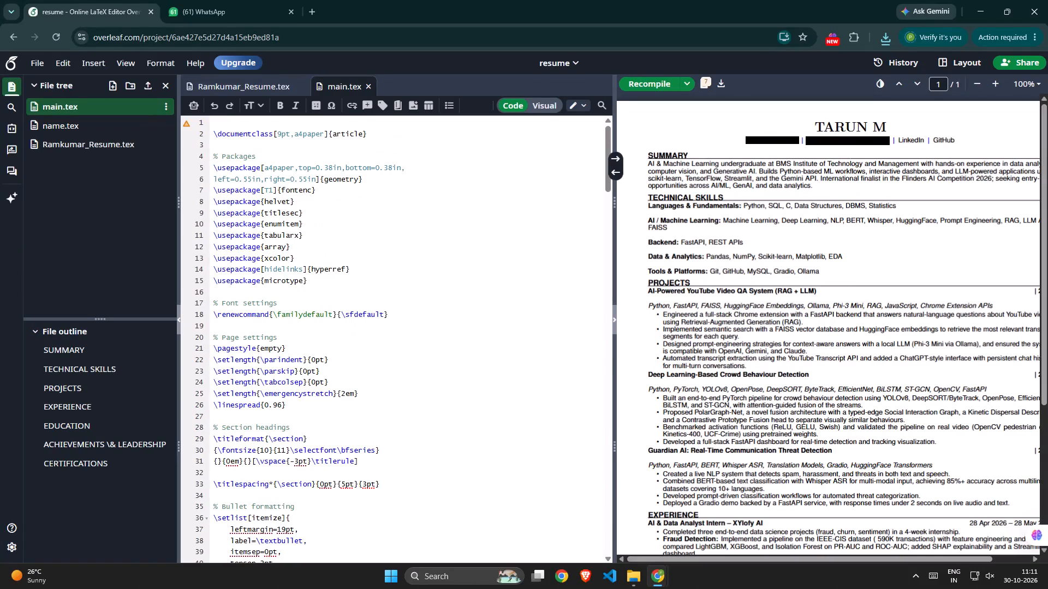
Start uploading a file to the project and browse the computer's Downloads folder for it.
click(142, 89)
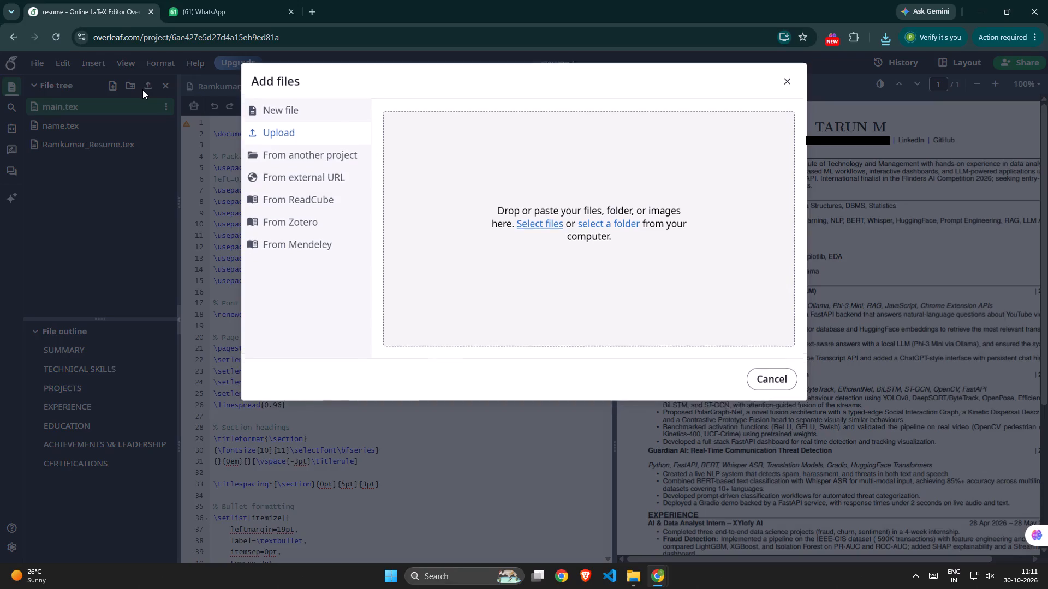
click(257, 138)
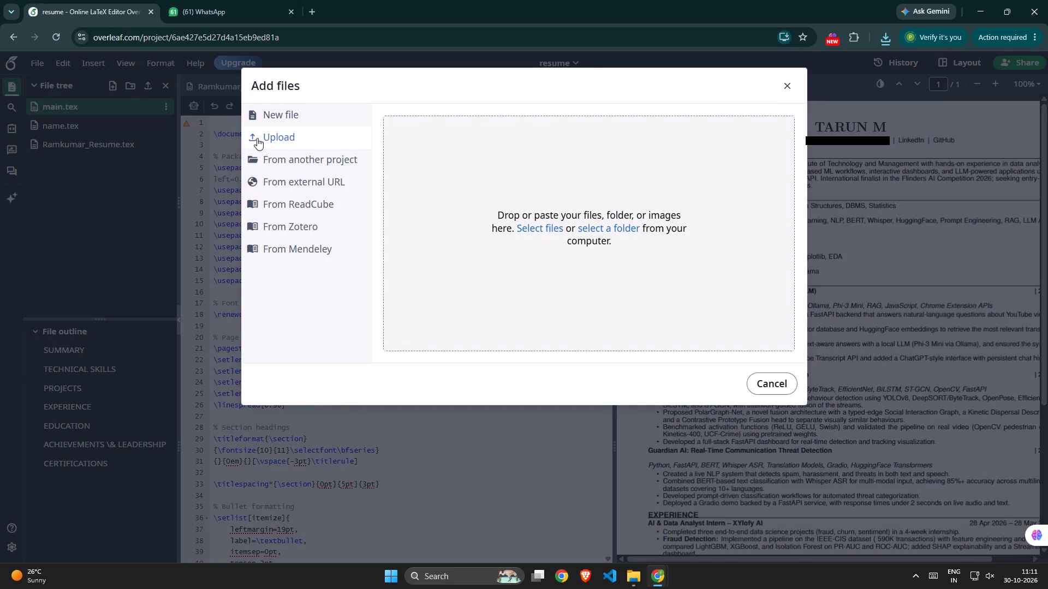
click(528, 220)
click(538, 231)
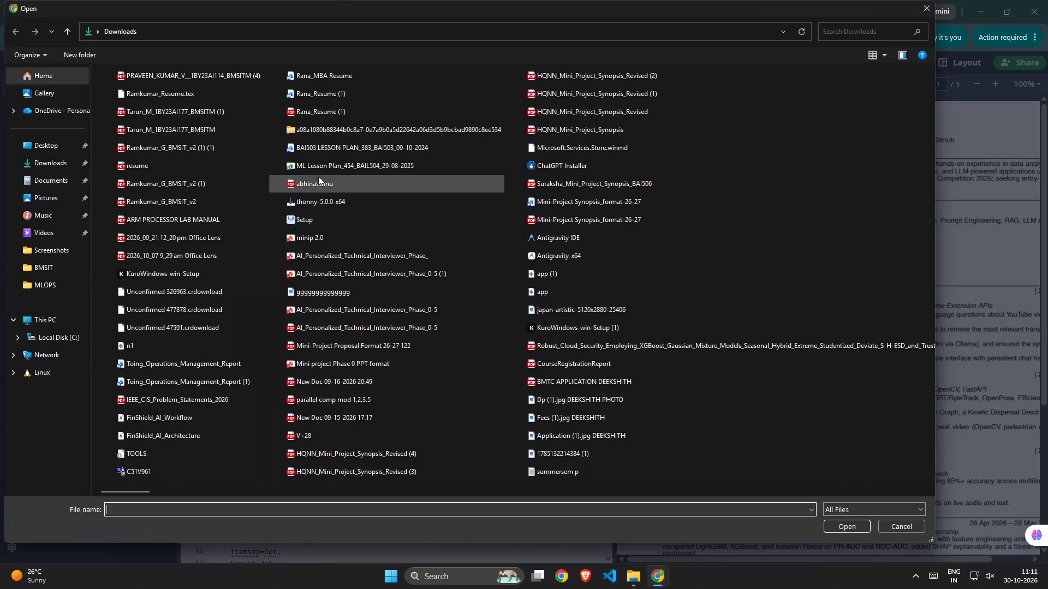
Upload the résumé PDF ending in "BMSITM (4)" from the Downloads folder into the project.
click(215, 71)
click(861, 532)
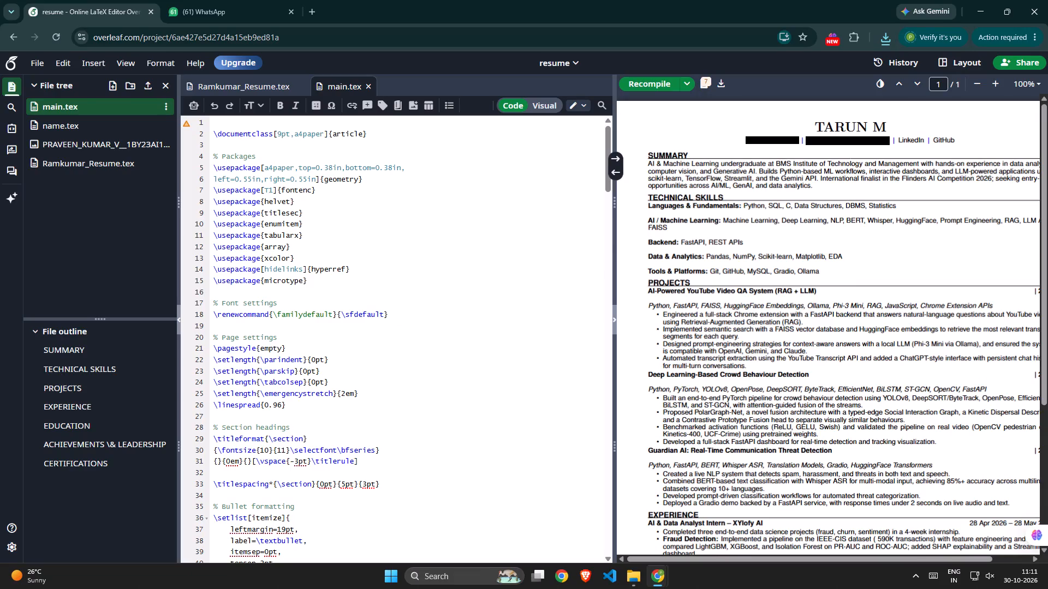
Open the uploaded résumé PDF and look through it from the Objective to the Community Service & Volunteering section.
click(115, 152)
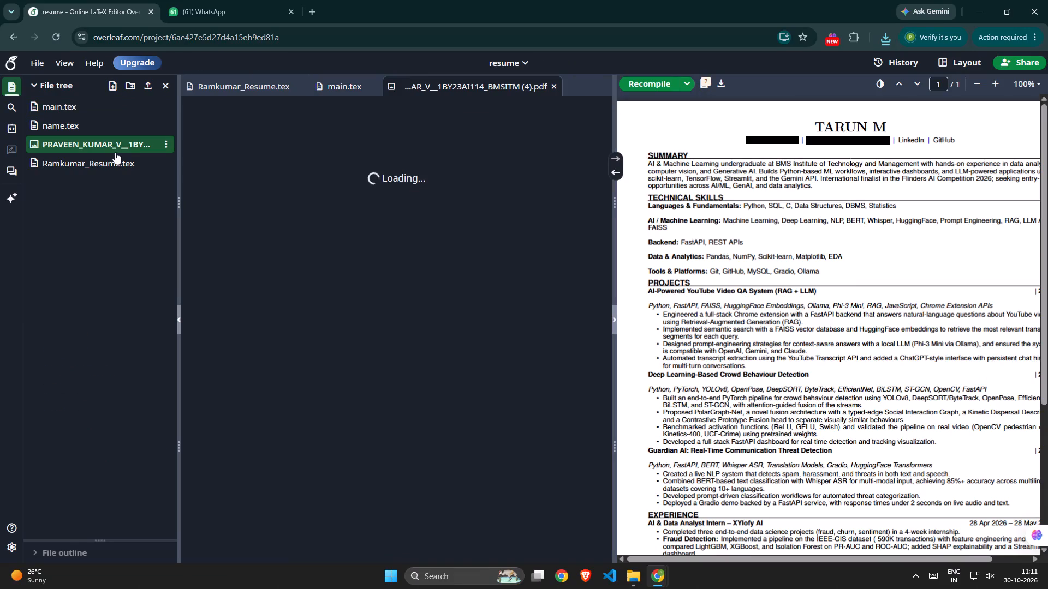
triple_click(384, 179)
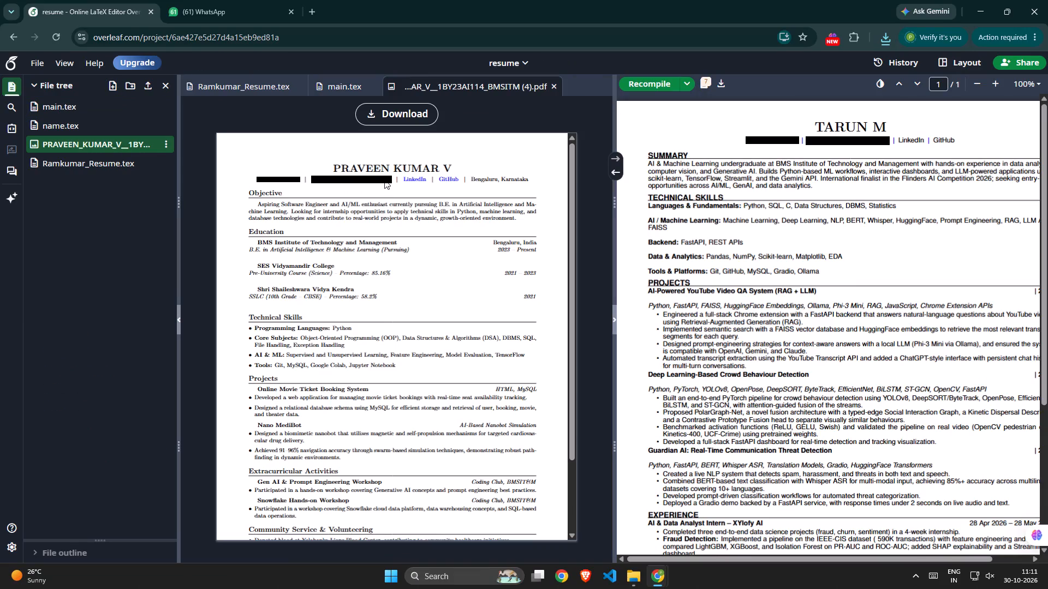
double_click(384, 179)
click(632, 86)
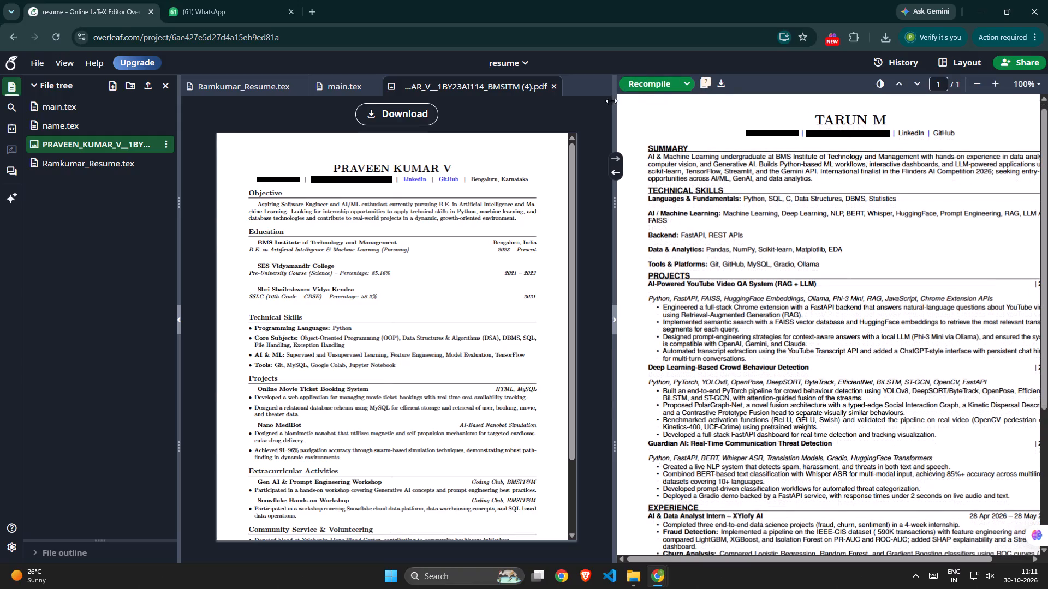
scroll(367, 341, down, 12)
scroll(376, 323, up, 4)
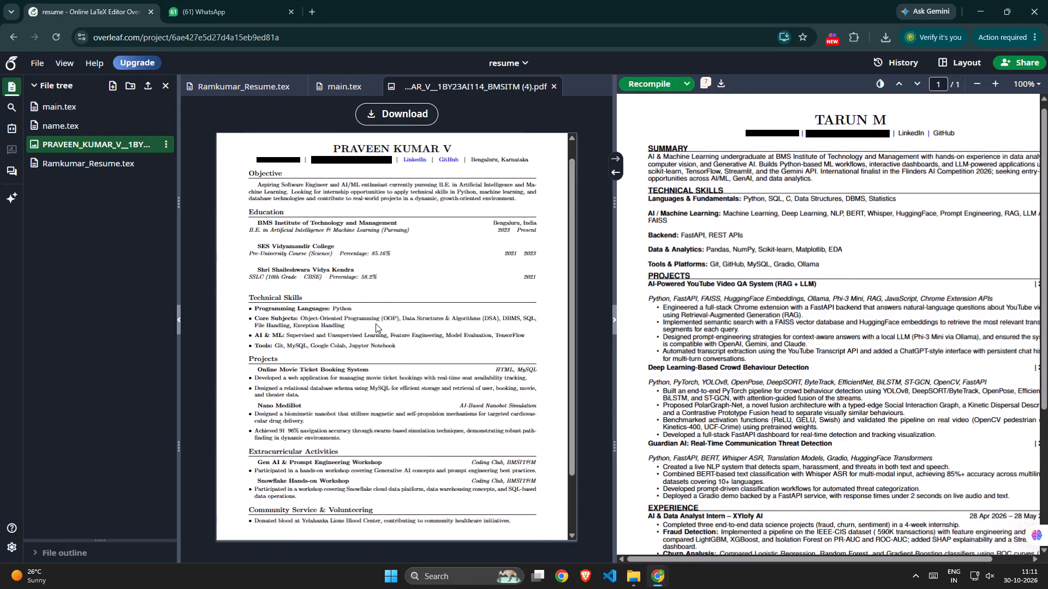
scroll(376, 323, up, 5)
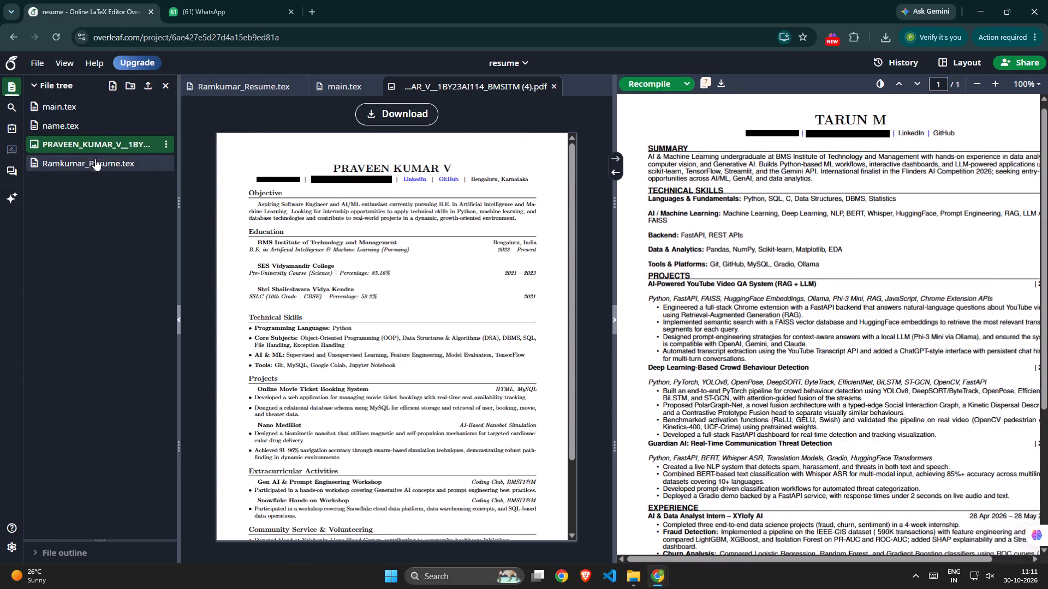
Go back to main.tex and recompile it.
click(108, 109)
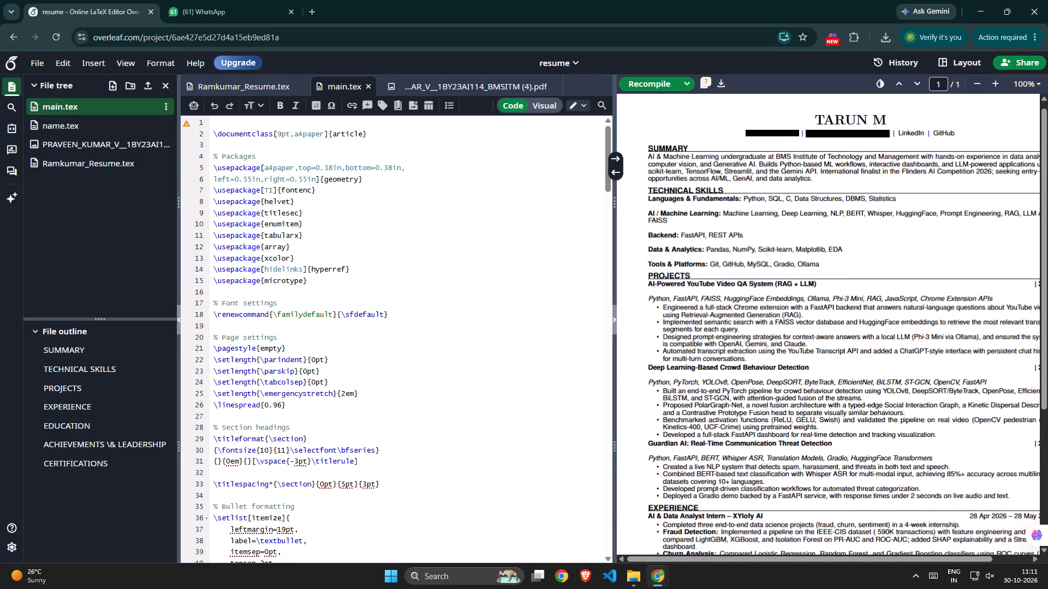
click(669, 89)
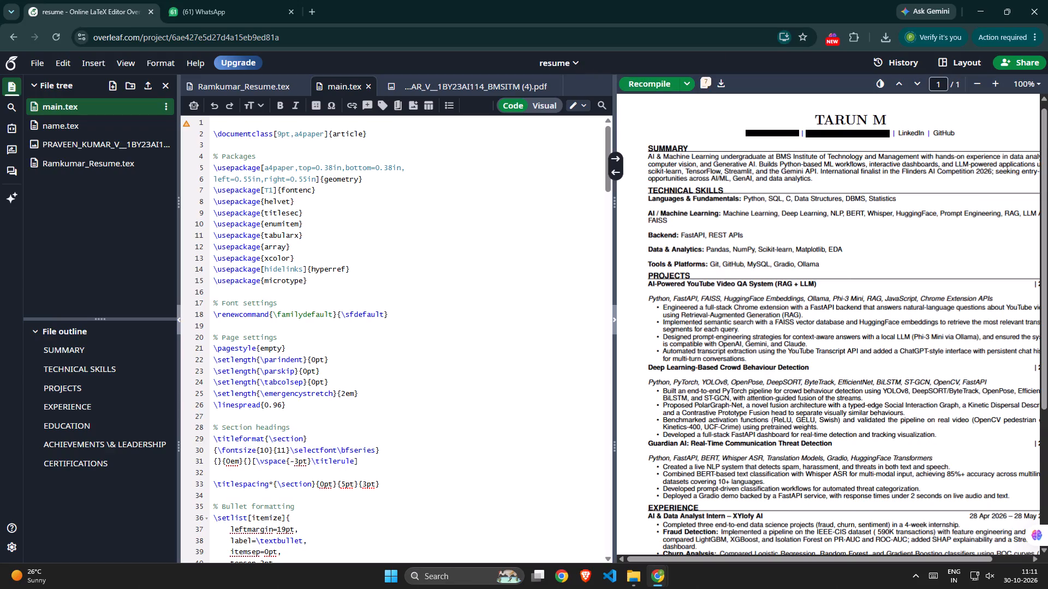
In the TECHNICAL SKILLS section of main.tex, replace C with "OOPs," in the Languages & Fundamentals line.
scroll(395, 387, down, 12)
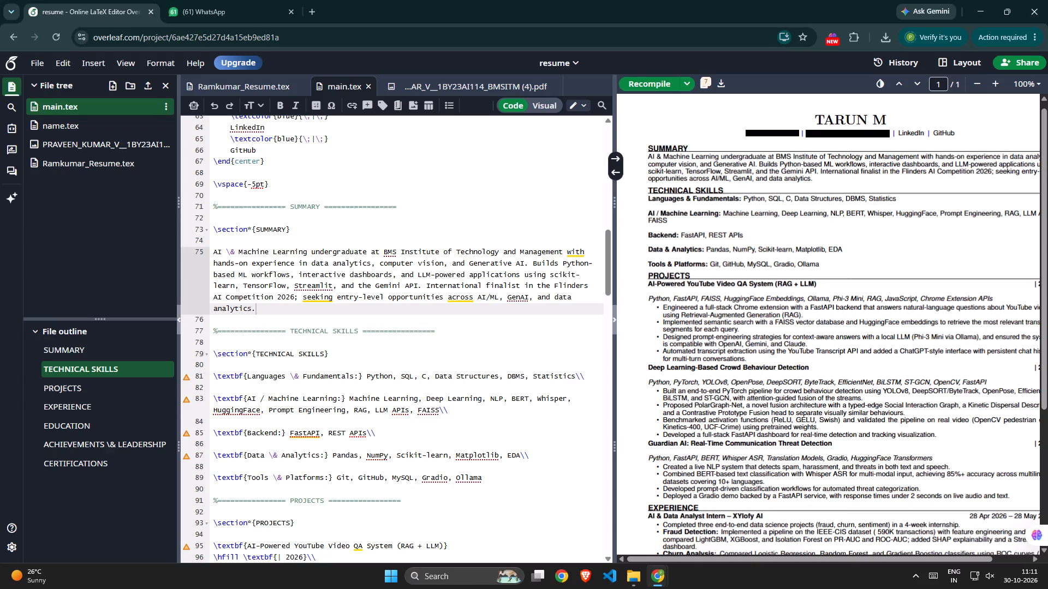
scroll(296, 371, down, 1)
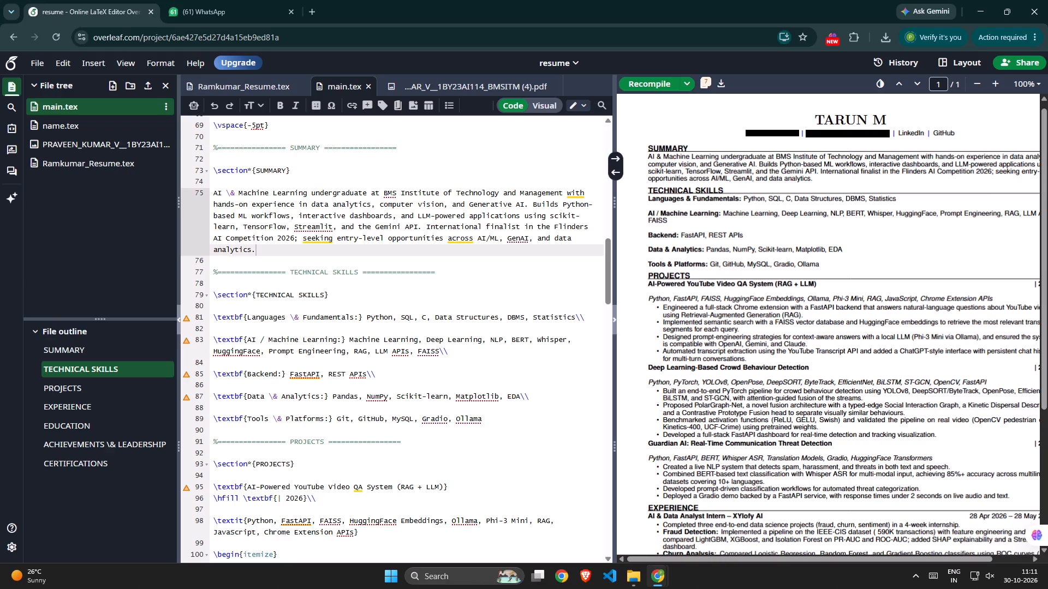
drag(430, 318, 424, 320)
key(BackSpace)
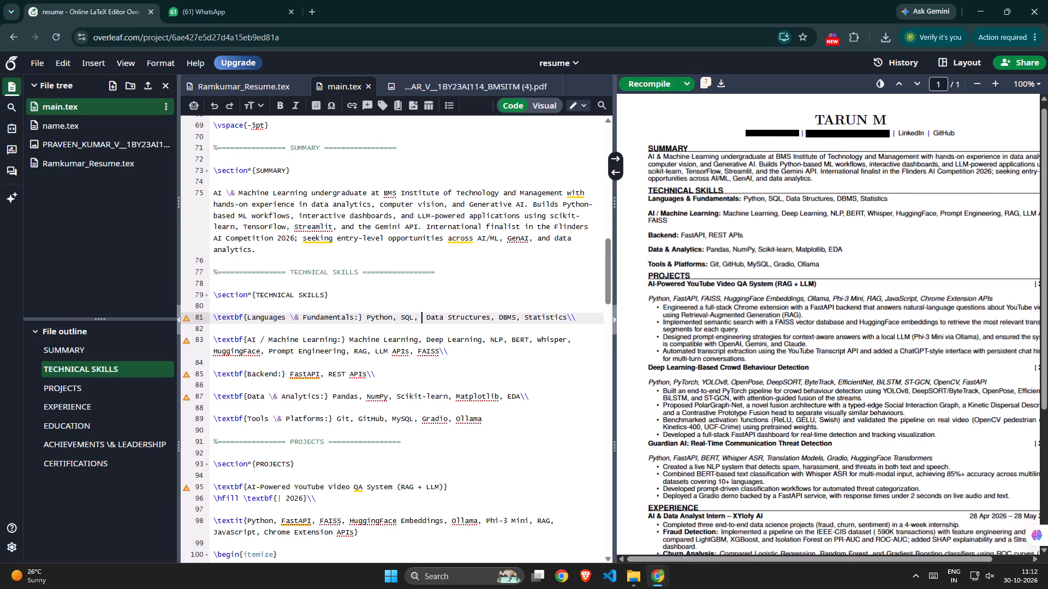
text(OOP)
key(s)
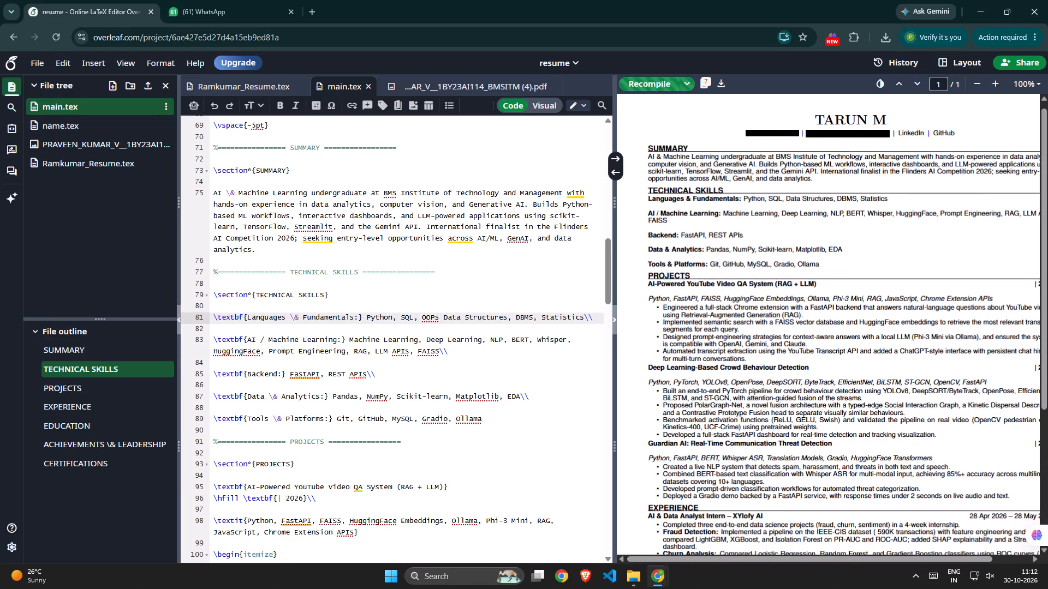
key(comma)
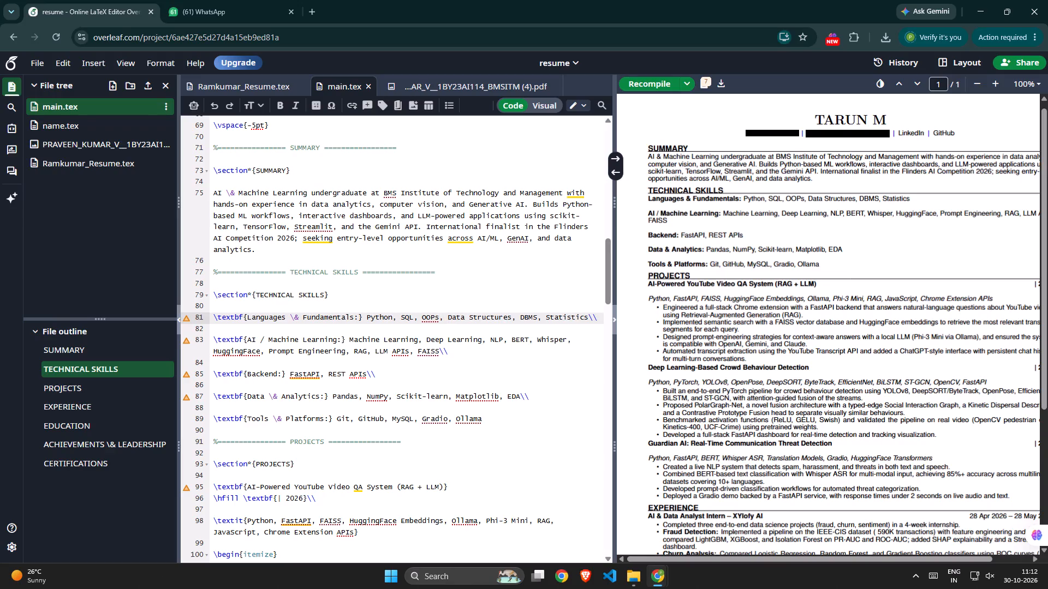
Open the first résumé's .tex file from the project files.
click(148, 166)
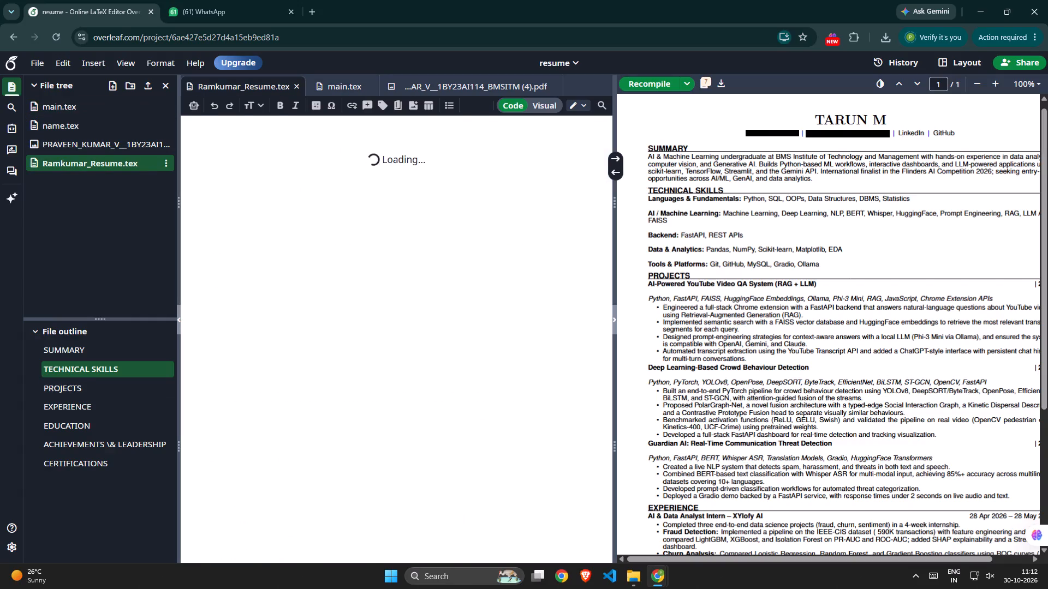
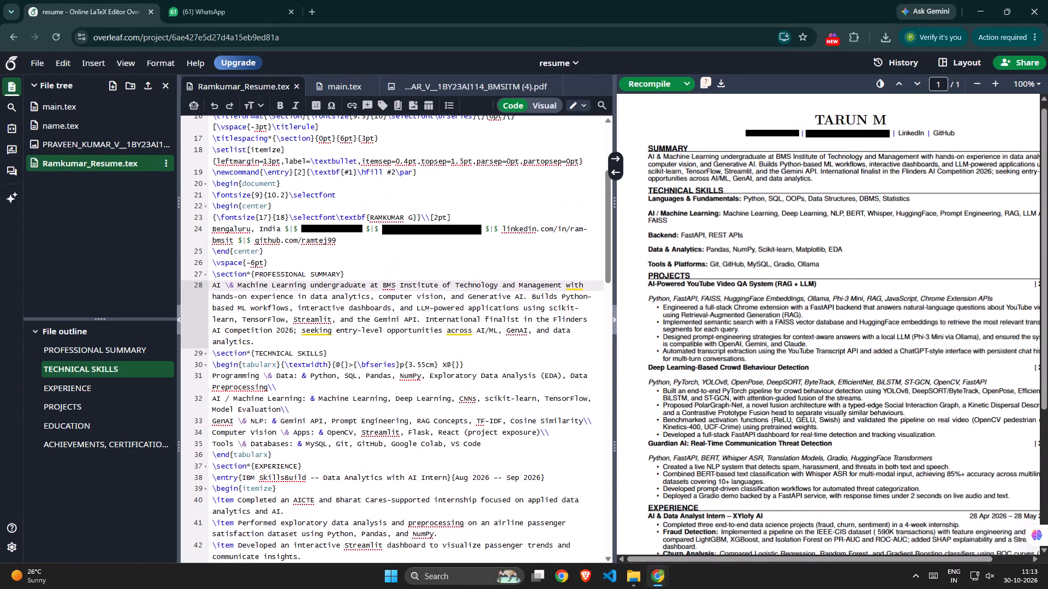
Back in main.tex, replace "OOPs" in the Languages & Fundamentals line with the copied "Object-Oriented Programming (OOP),".
scroll(395, 251, down, 4)
scroll(317, 262, up, 3)
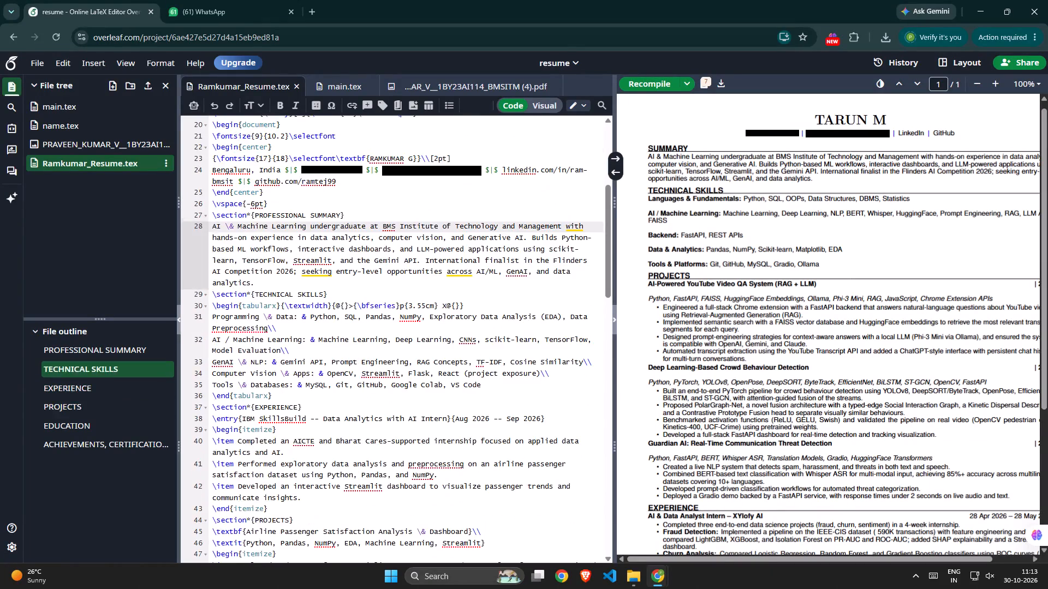
click(41, 100)
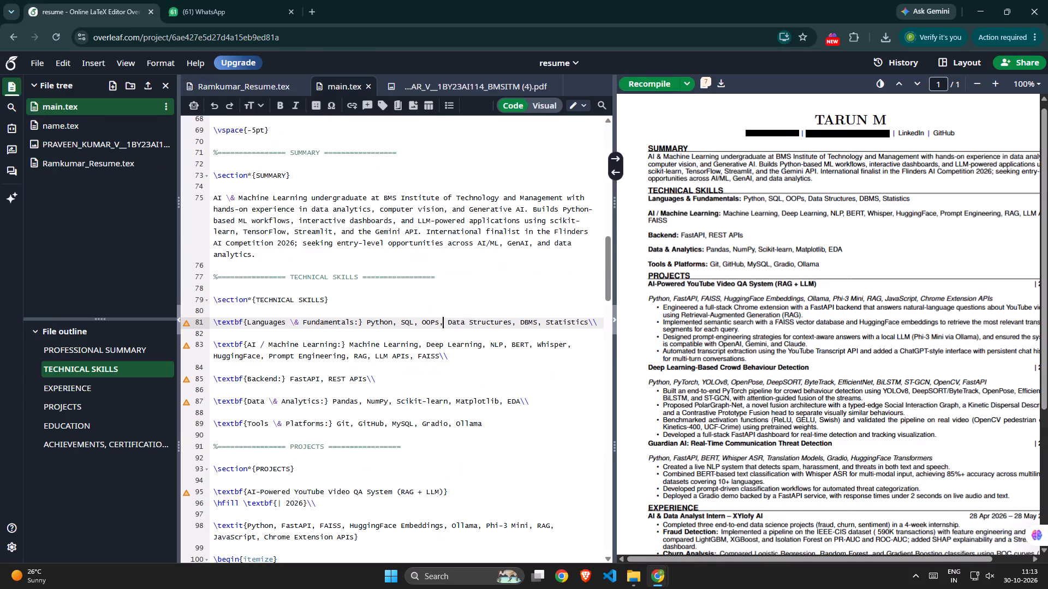
scroll(356, 260, down, 3)
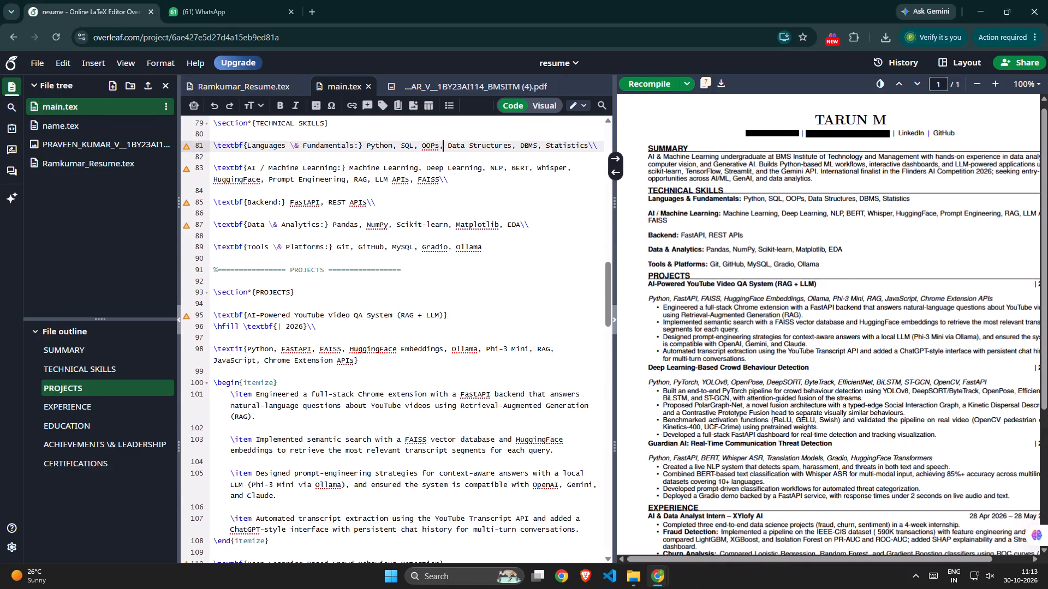
drag(420, 143, 440, 148)
key(ctrl+v)
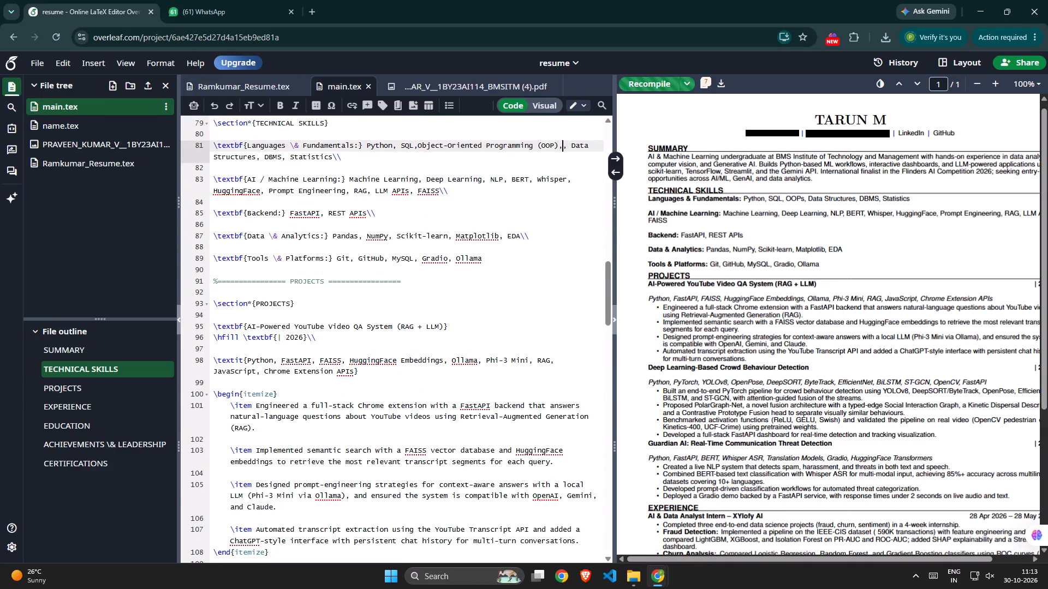
Edit the pasted Languages & Fundamentals entry to read "Object-Oriented Programming(OOPs)", with a space separating it from "SQL,".
click(418, 147)
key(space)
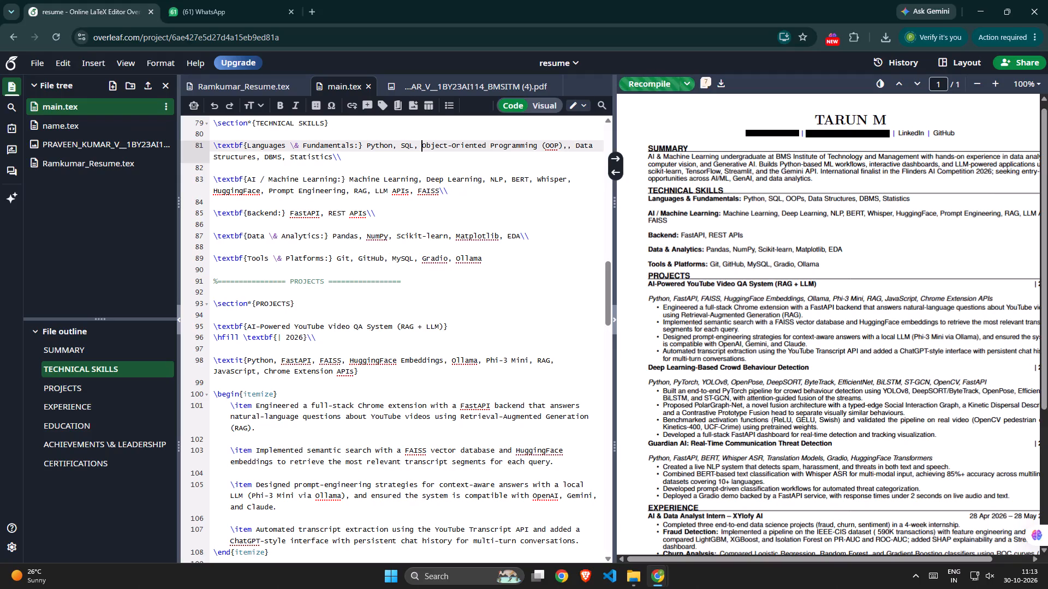
click(544, 145)
key(BackSpace)
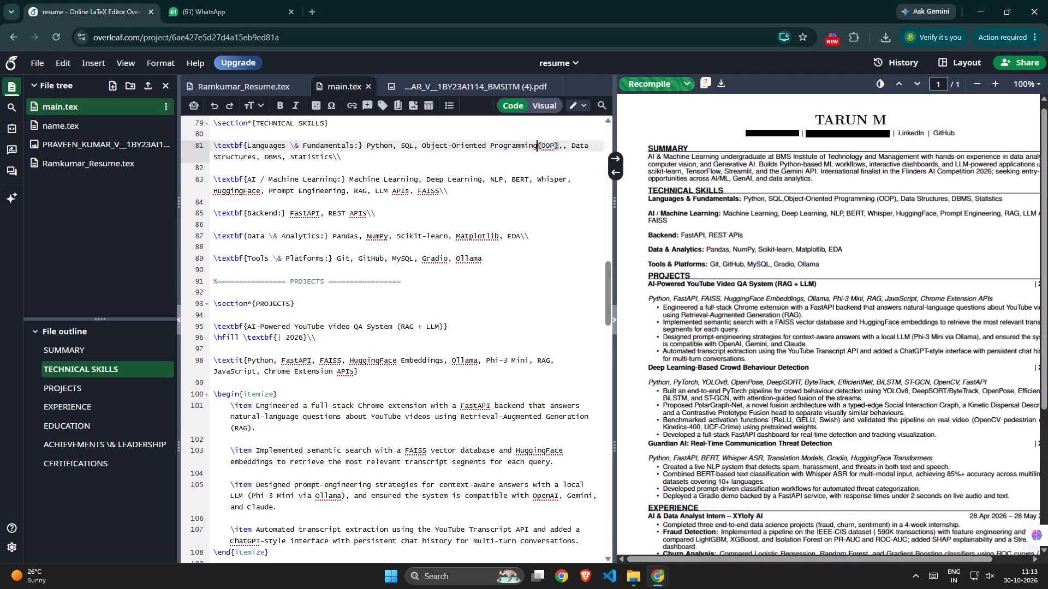
click(553, 146)
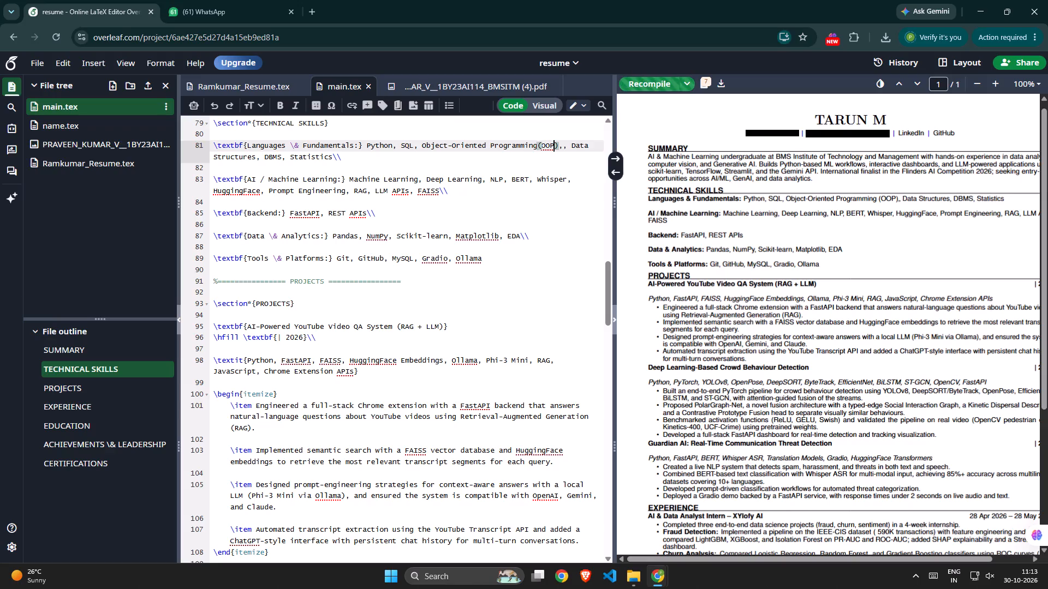
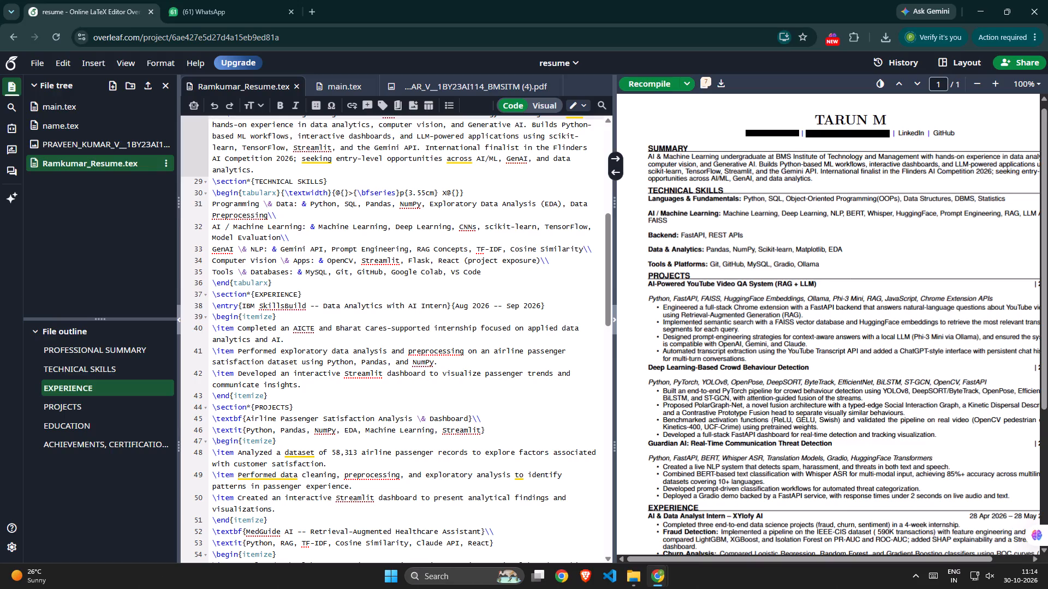
Copy the AI / Machine Learning skills list, "Machine Learning" through "Model Evaluation", from the reference résumé's .tex file and return to main.tex.
drag(318, 223, 323, 236)
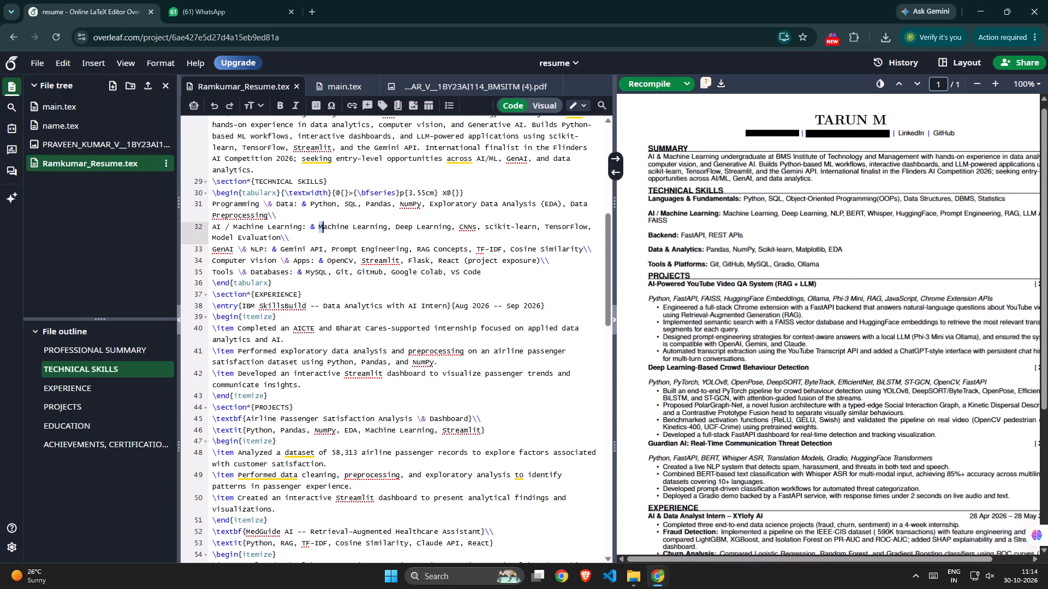
drag(323, 236, 281, 238)
key(ctrl+c)
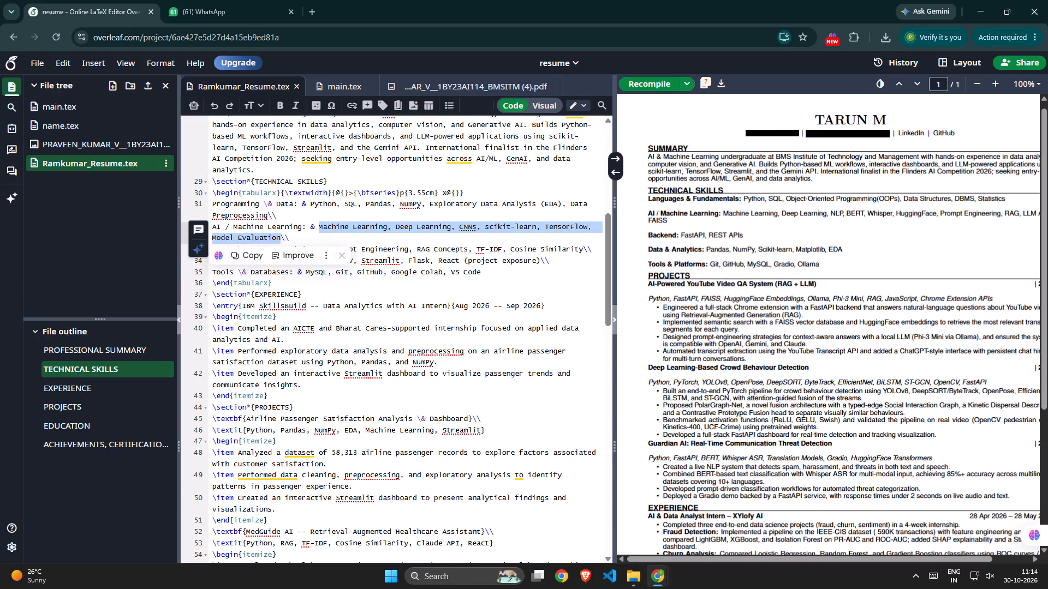
click(104, 109)
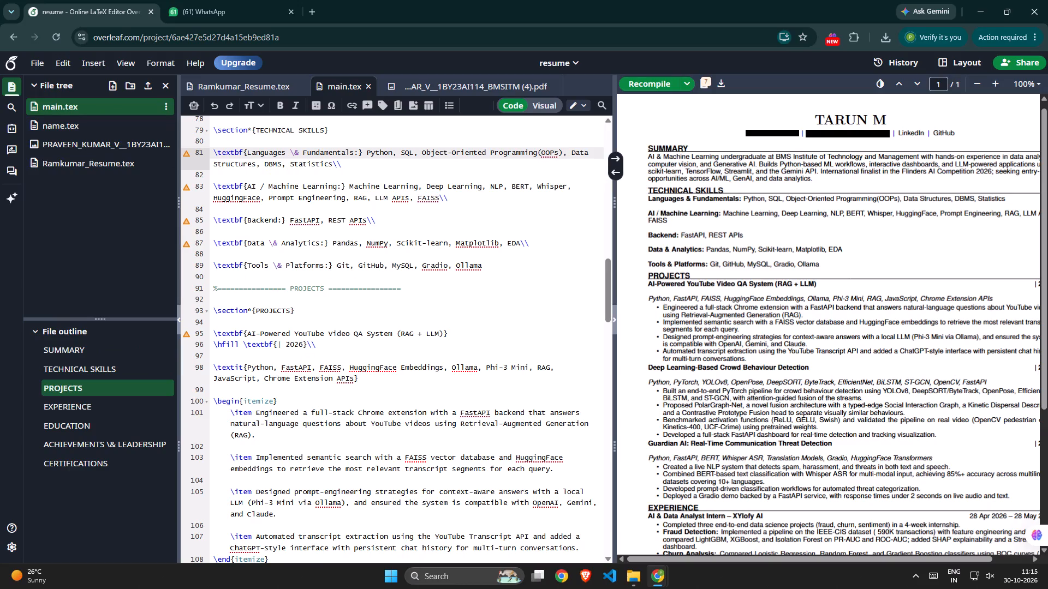
Replace the skills listed on the AI / Machine Learning line with the copied list, "Machine Learning" through "Model Evaluation".
drag(349, 185, 440, 202)
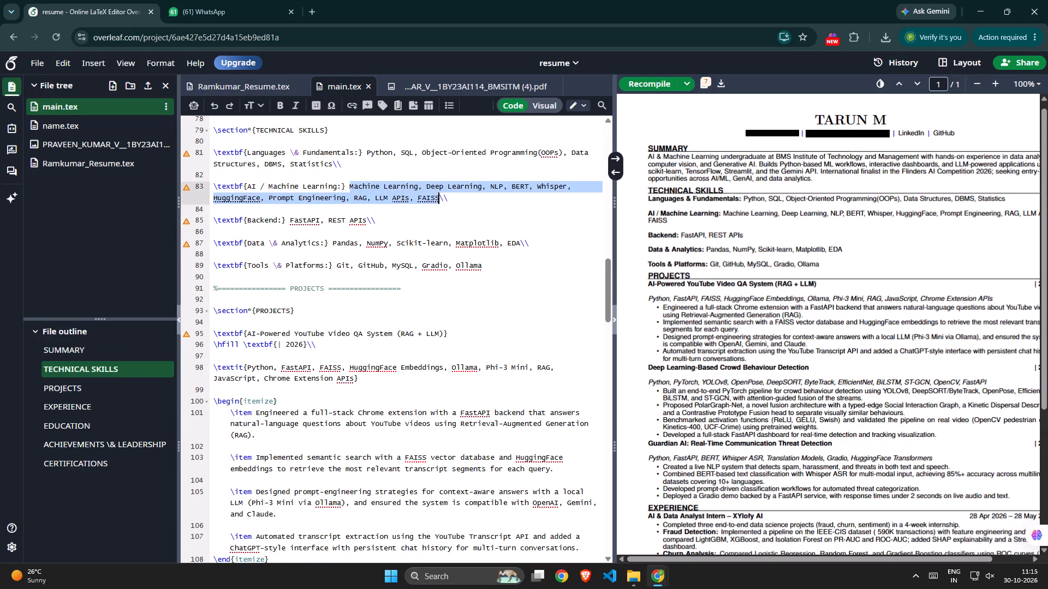
key(ctrl+v)
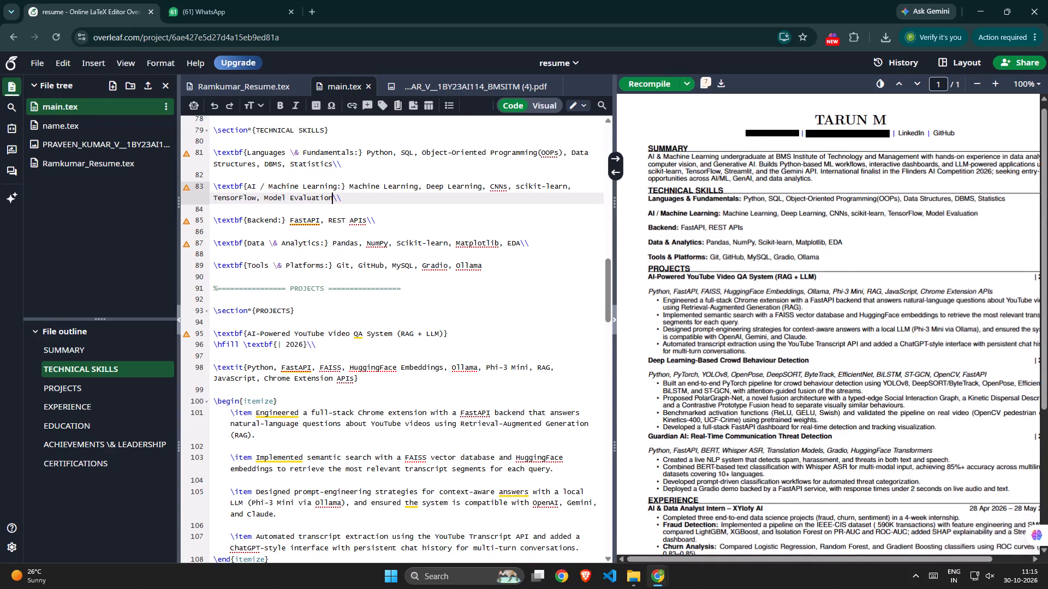
drag(367, 221, 364, 221)
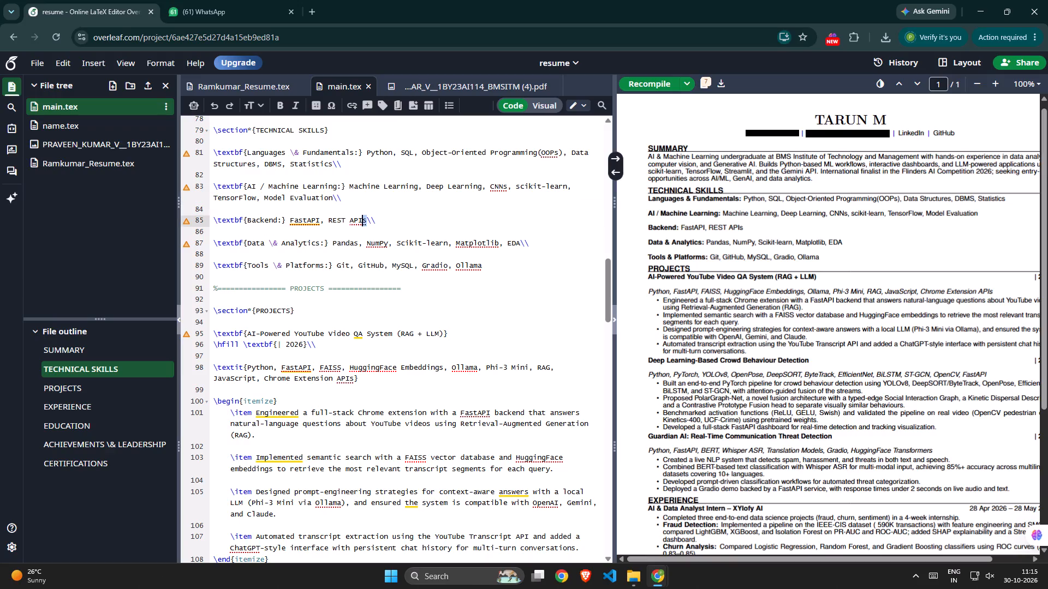
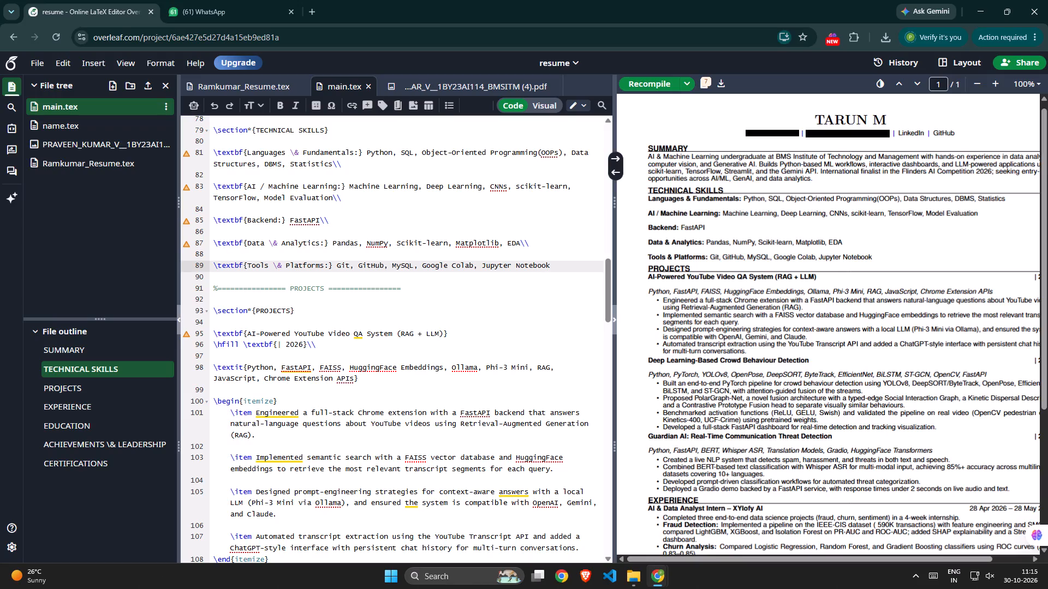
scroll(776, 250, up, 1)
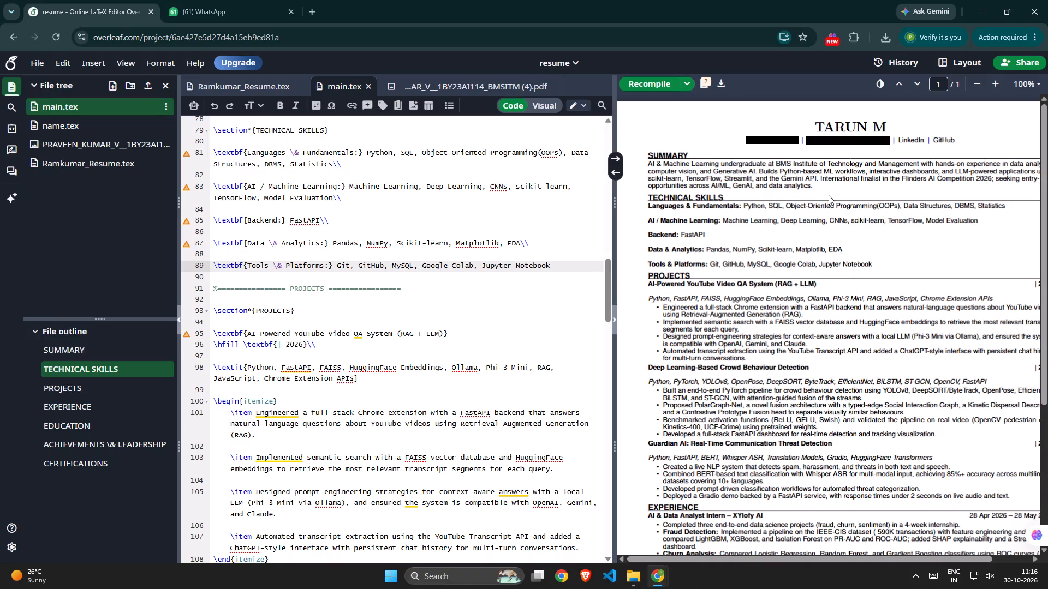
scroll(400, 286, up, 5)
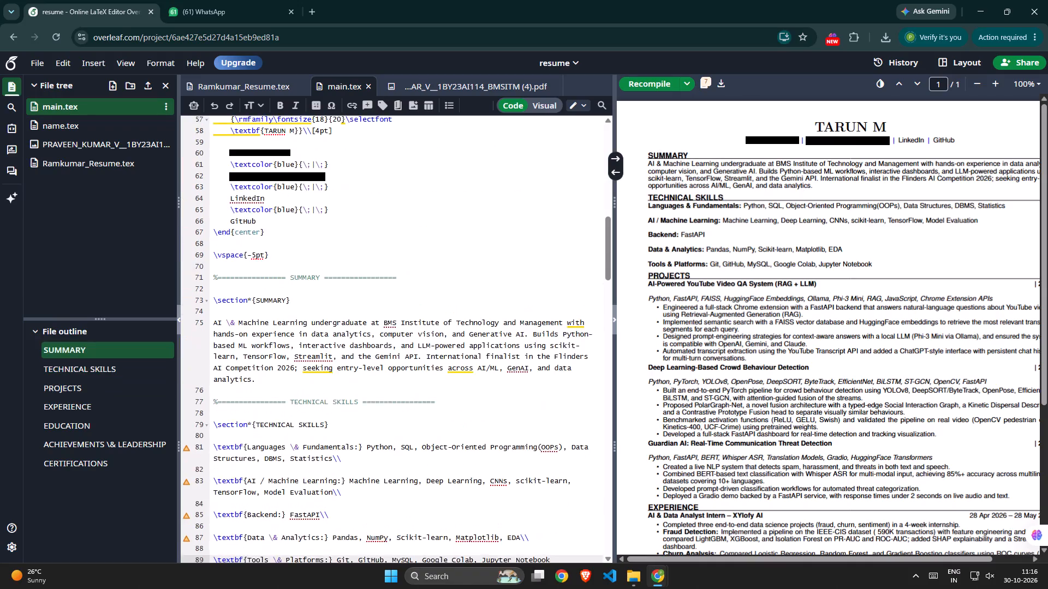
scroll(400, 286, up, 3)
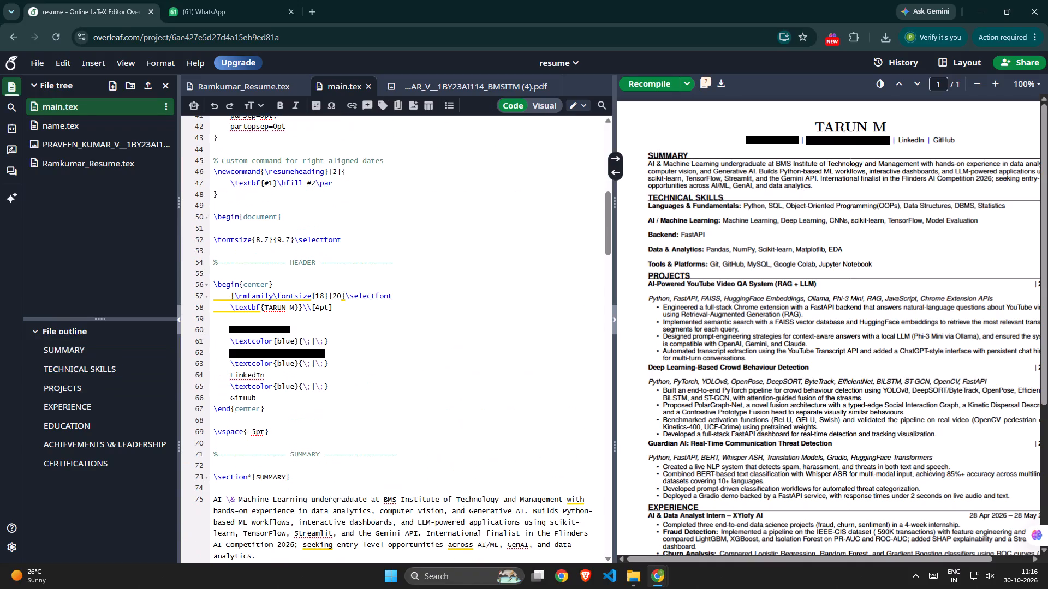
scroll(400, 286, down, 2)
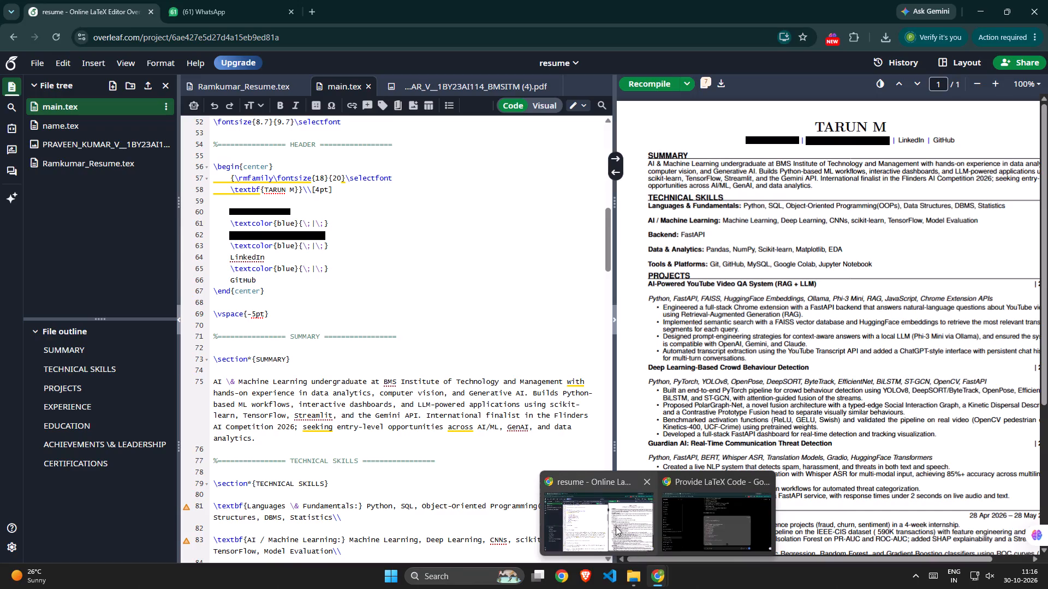
Open name.tex from the project files for editing.
click(68, 130)
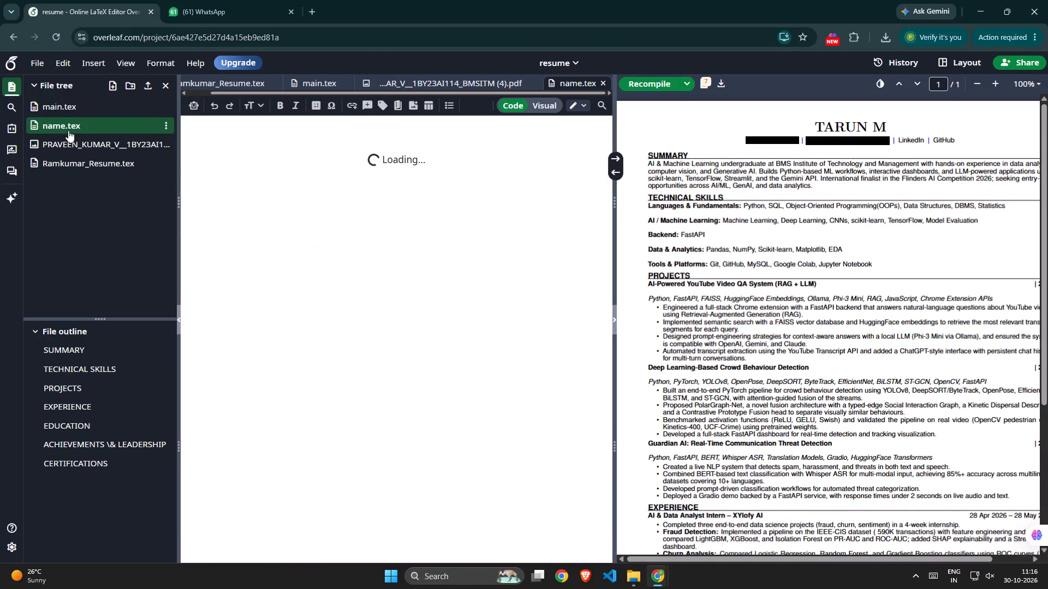
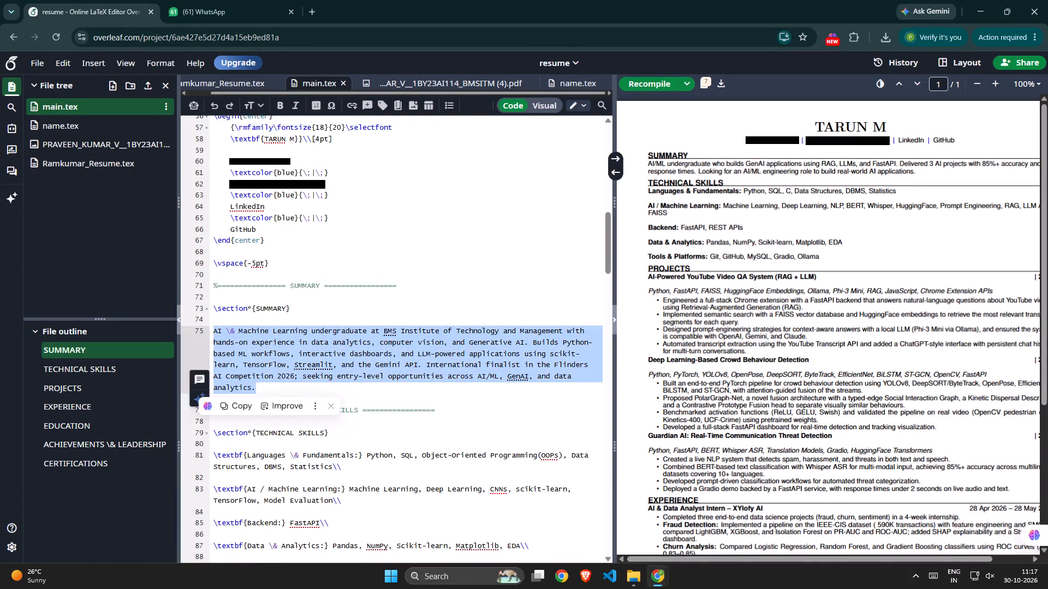
Replace the selected SUMMARY paragraph in main.tex with the copied text about an AI/ML enthusiast looking for internship opportunities.
key(ctrl+v)
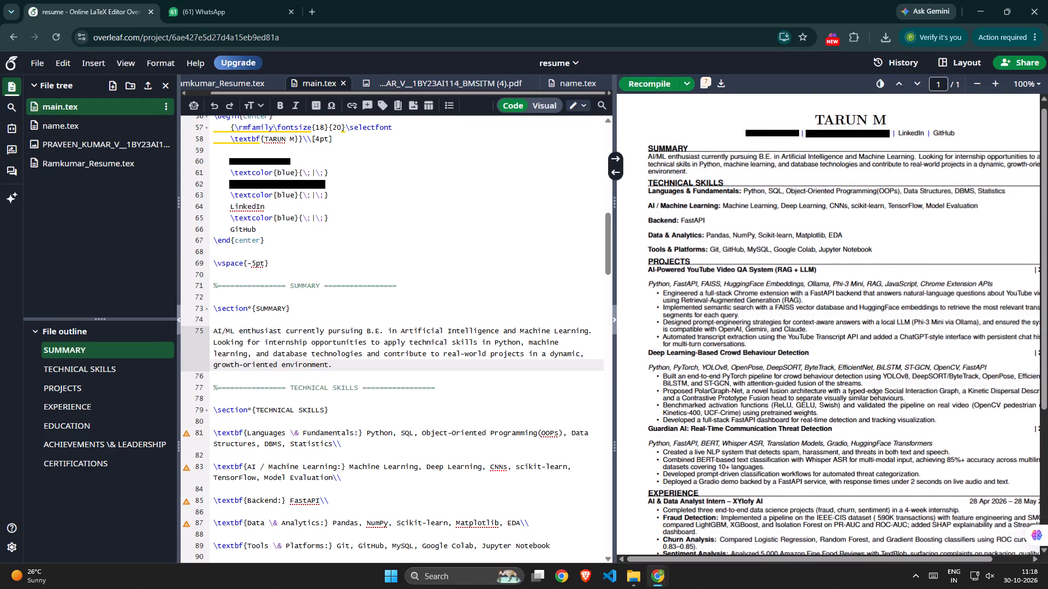
In the EDUCATION section of main.tex, set the CGPA for BMS Institute of Technology and Management to 7.76.
scroll(684, 333, down, 1)
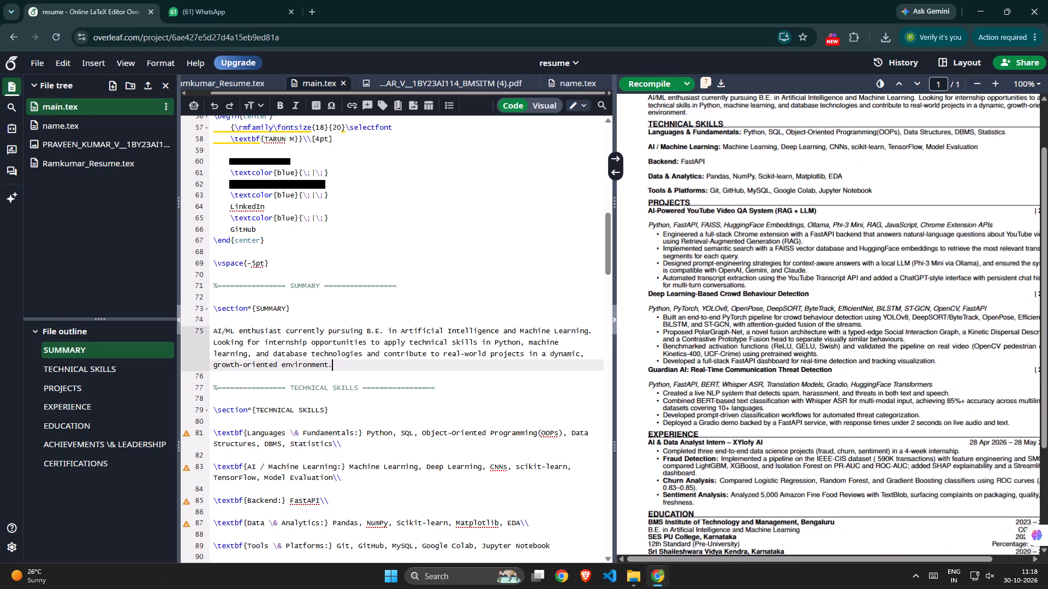
scroll(683, 371, down, 1)
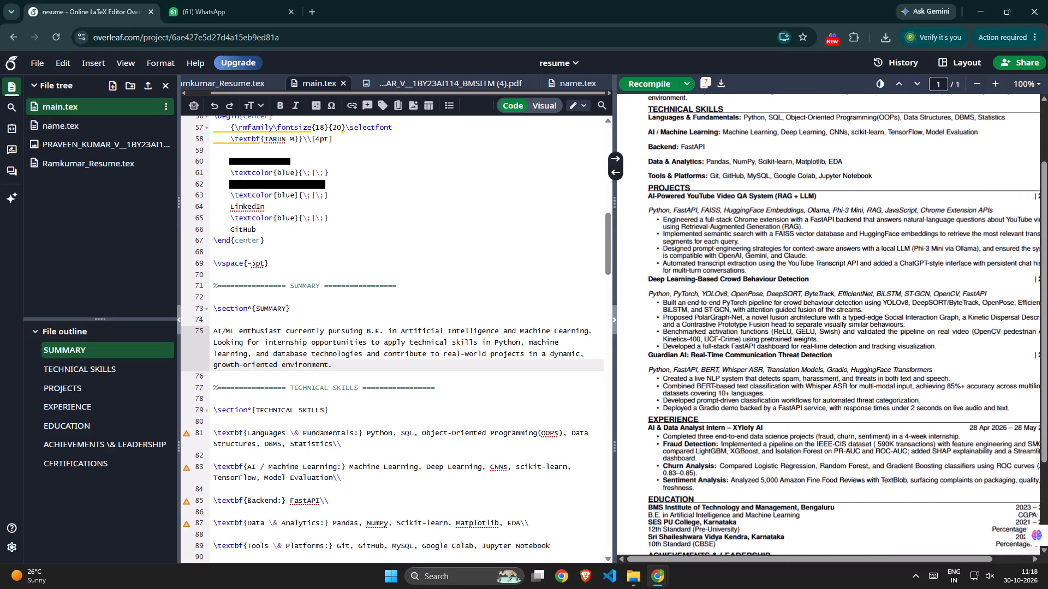
scroll(676, 385, down, 2)
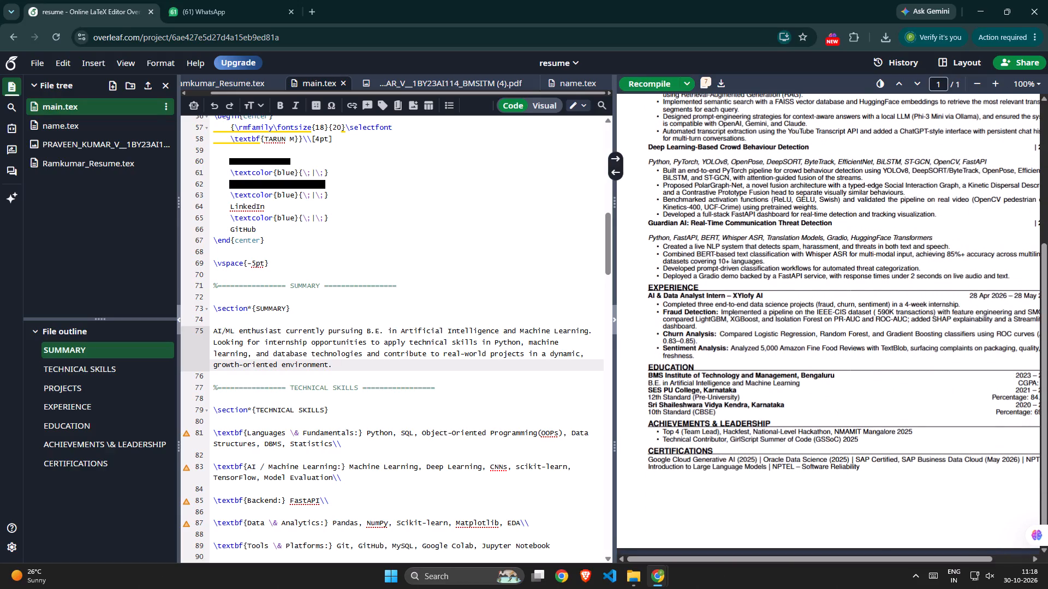
scroll(472, 441, down, 12)
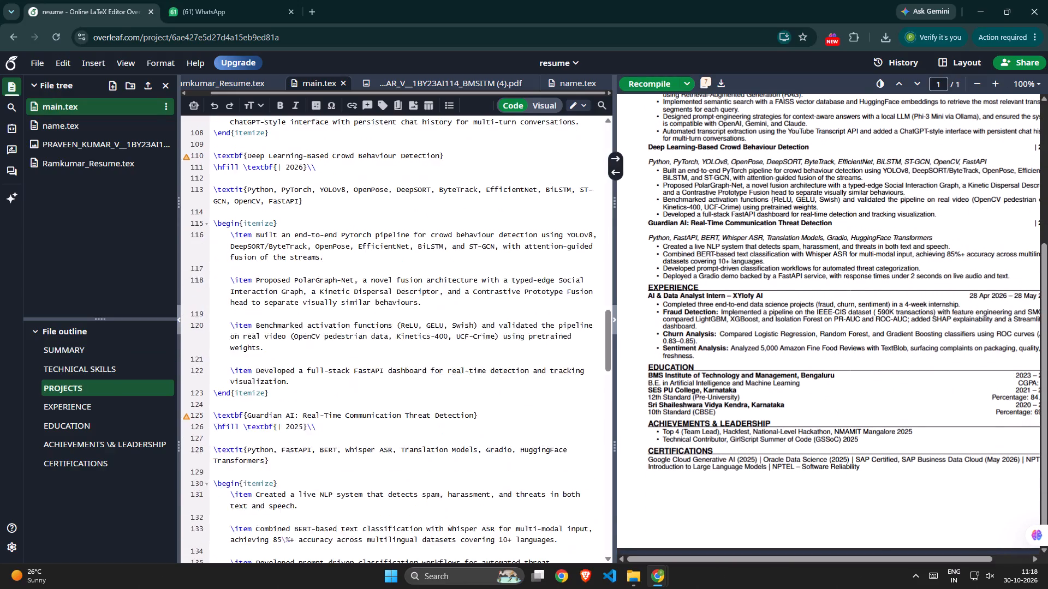
scroll(467, 442, down, 9)
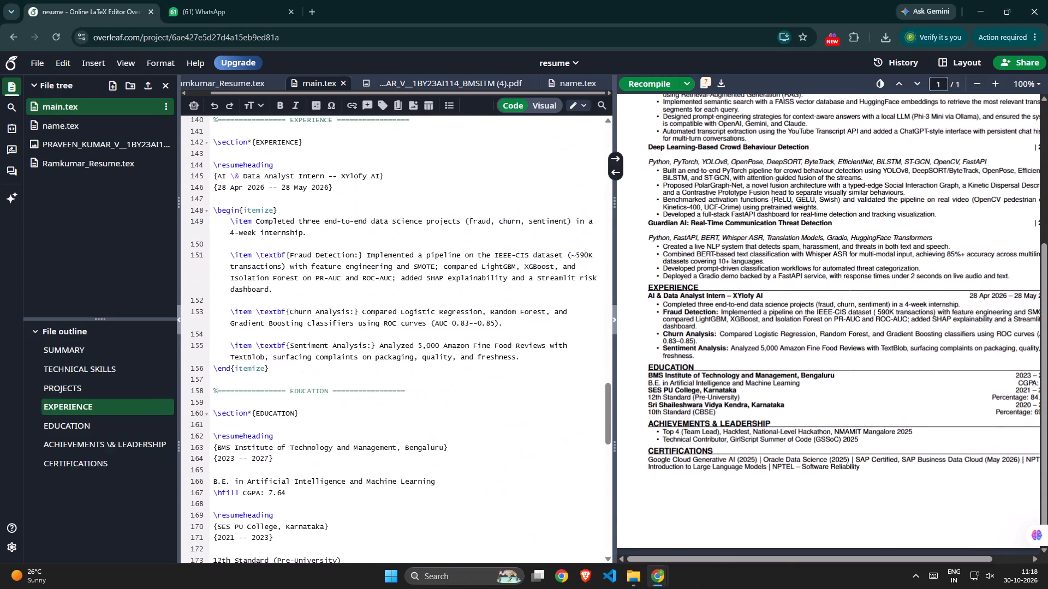
scroll(467, 436, down, 3)
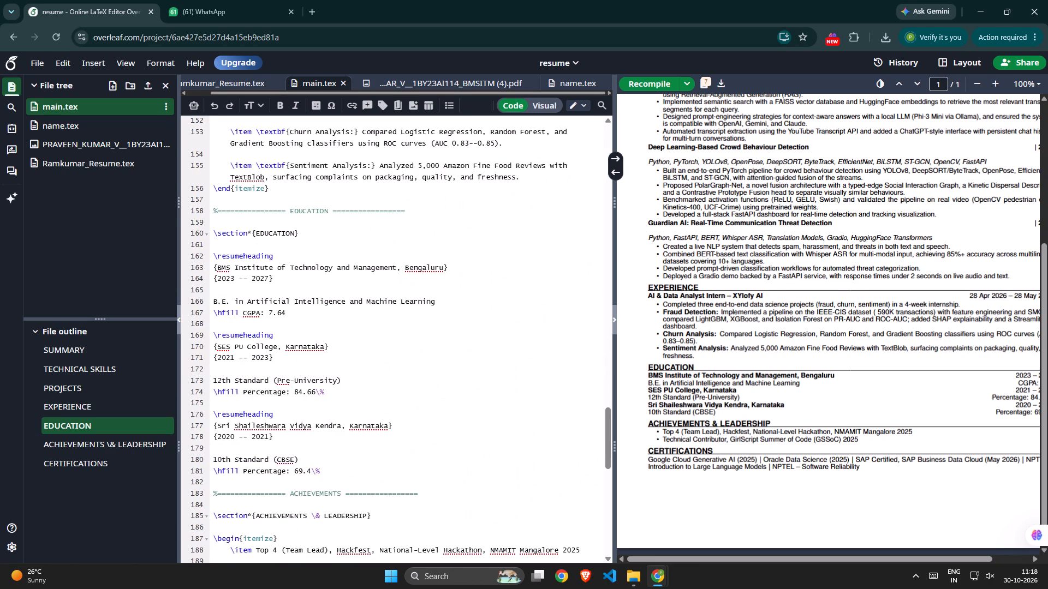
click(285, 310)
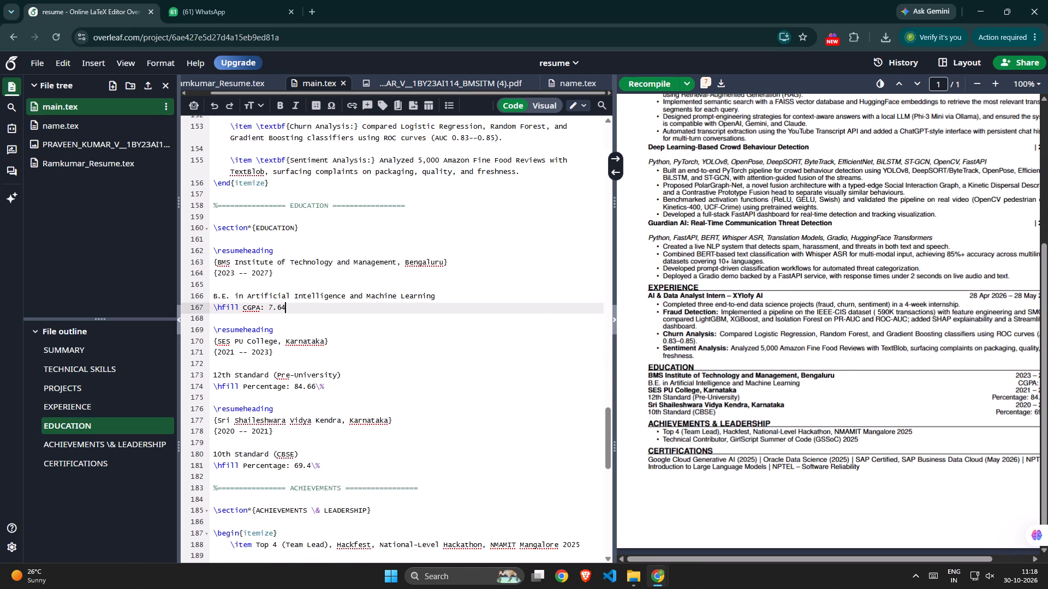
key(BackSpace)
key(BackSpace)
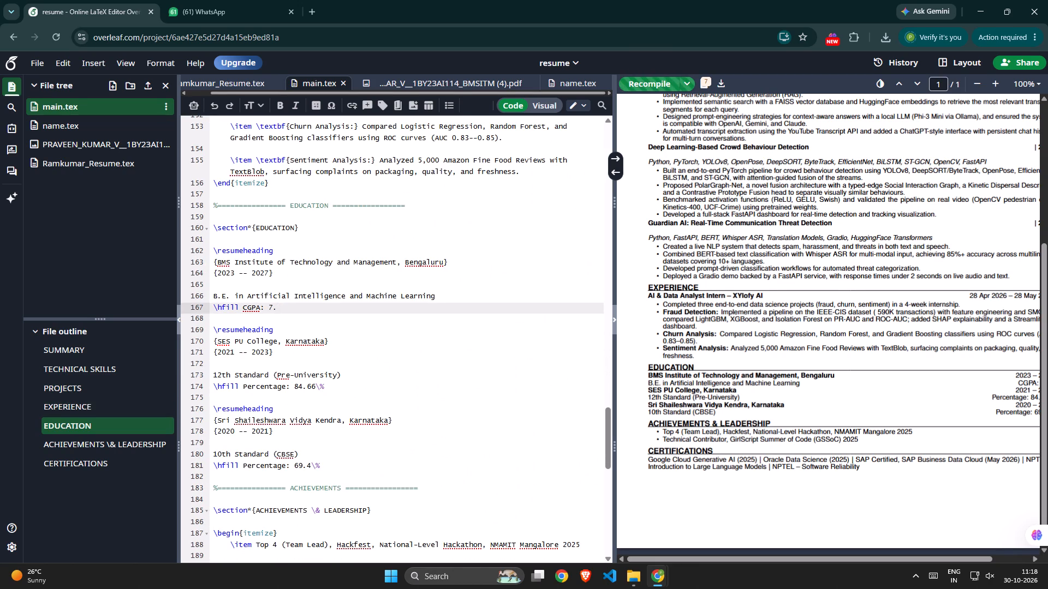
text(76)
Set the 12th Standard (Pre-University) percentage under SES PU College to 85.16.
click(316, 387)
key(BackSpace)
key(BackSpace)
key(BackSpace)
key(BackSpace)
key(BackSpace)
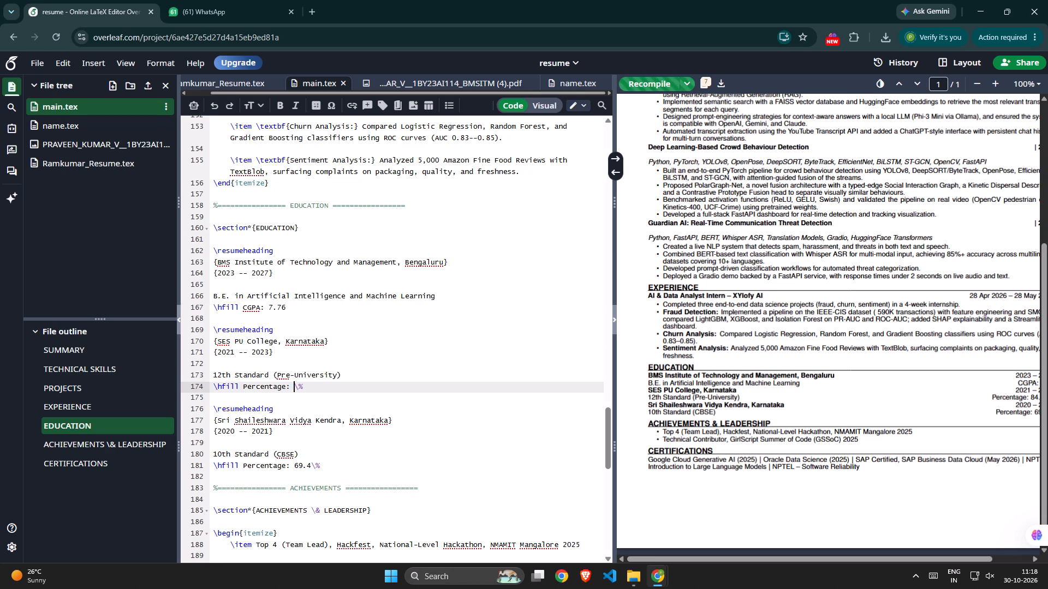
key(8)
text(5.)
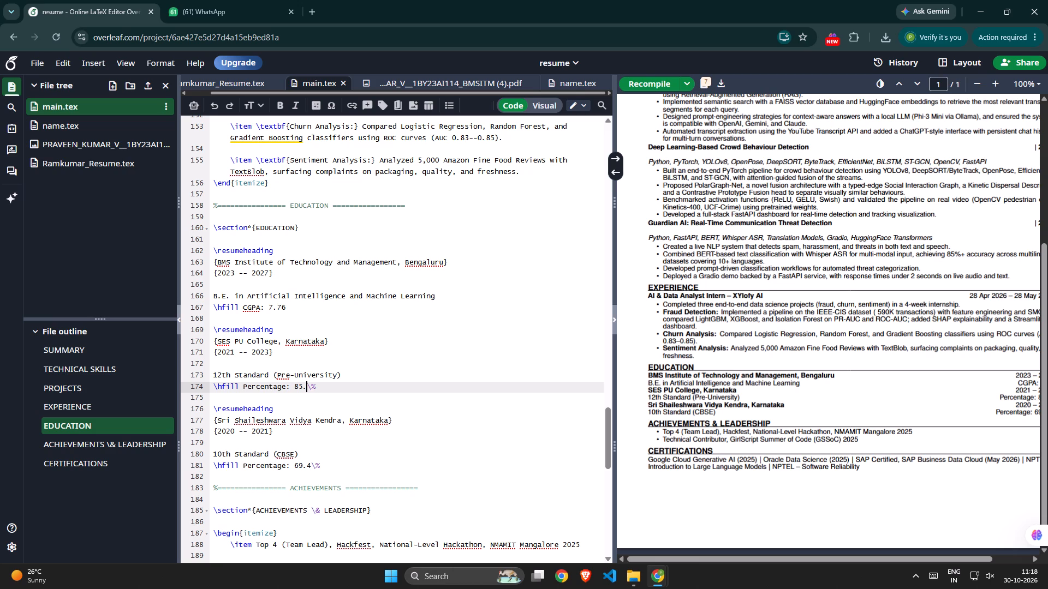
text(166)
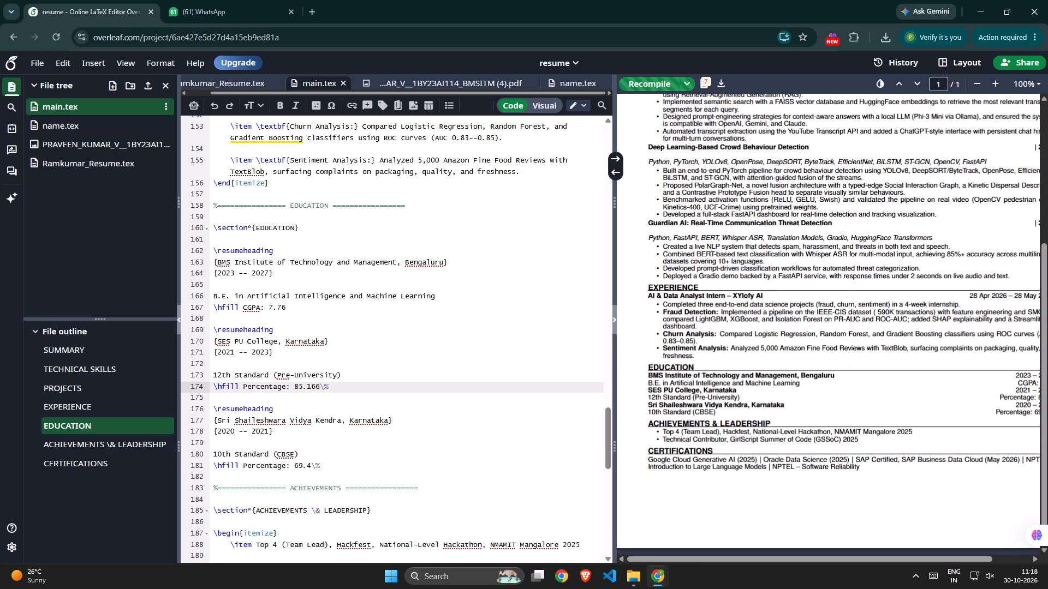
key(BackSpace)
Set the 10th Standard (CBSE) percentage under Sri Shaileshwara Vidya Kendra to 58.2.
click(311, 466)
key(BackSpace)
key(BackSpace)
key(BackSpace)
key(BackSpace)
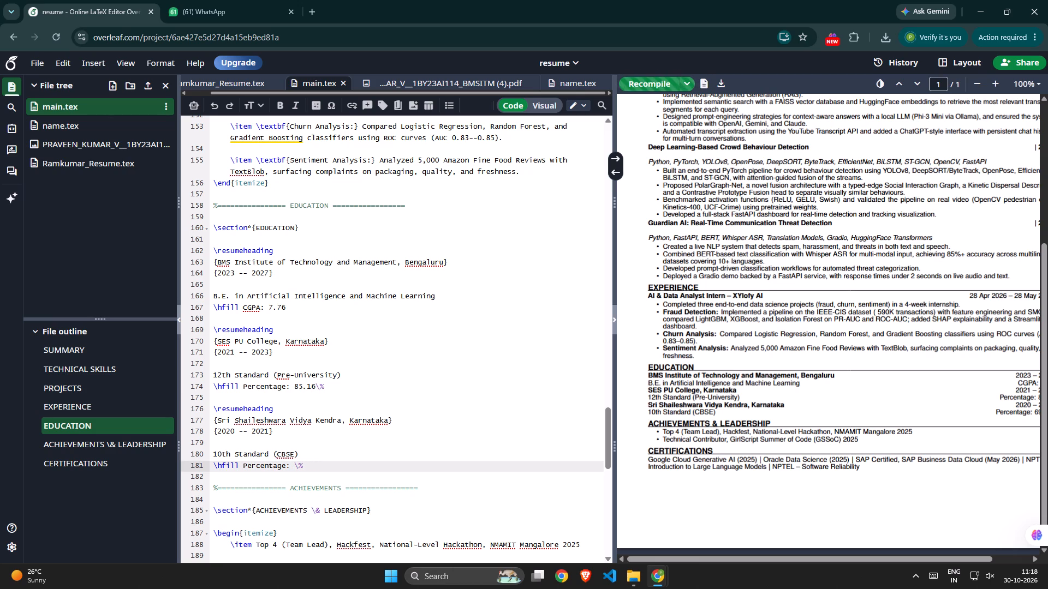
text(58.)
key(2)
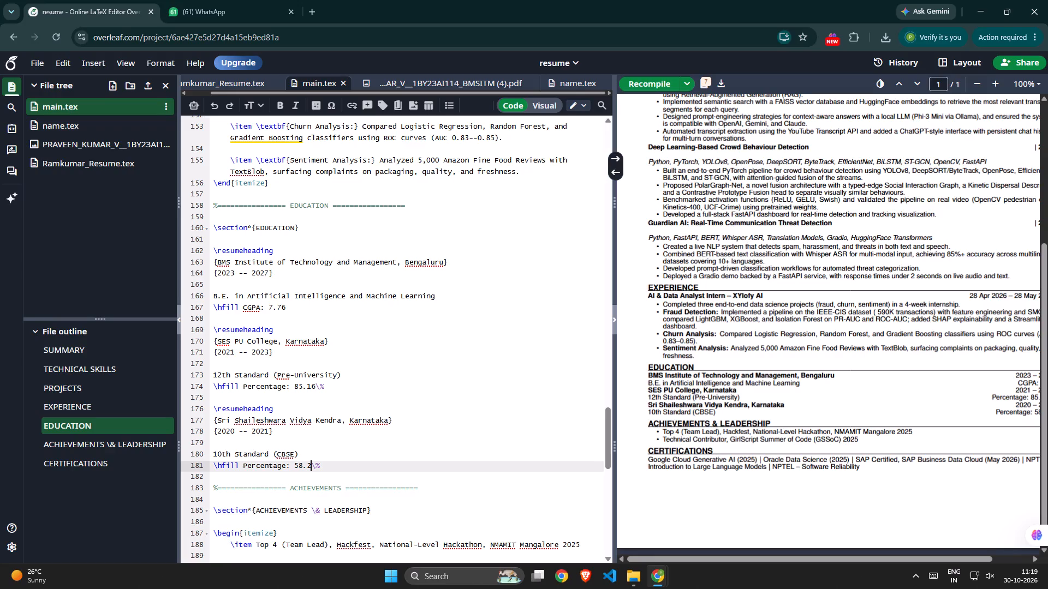
scroll(889, 423, up, 3)
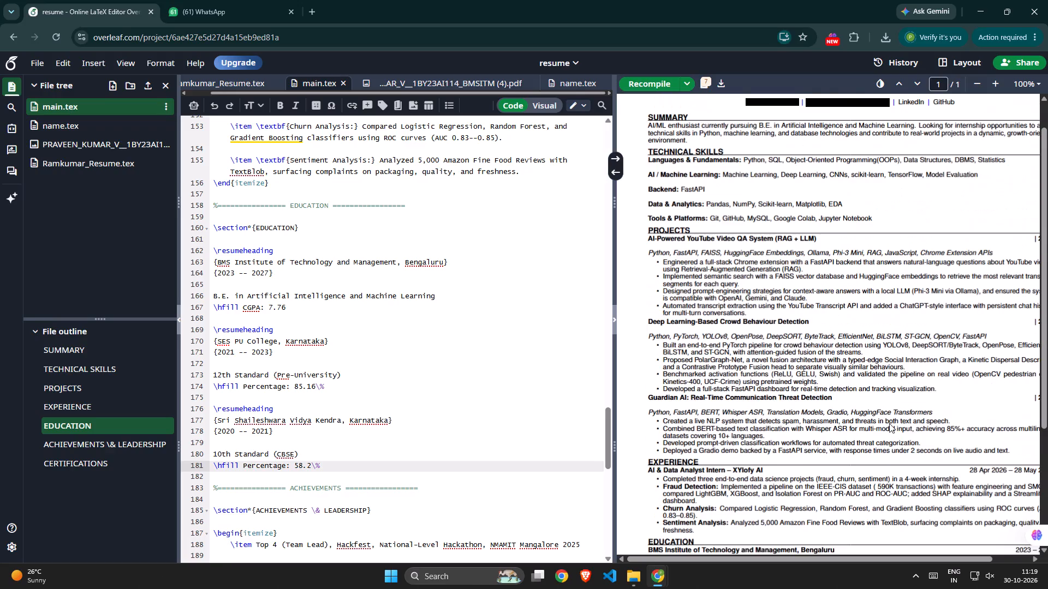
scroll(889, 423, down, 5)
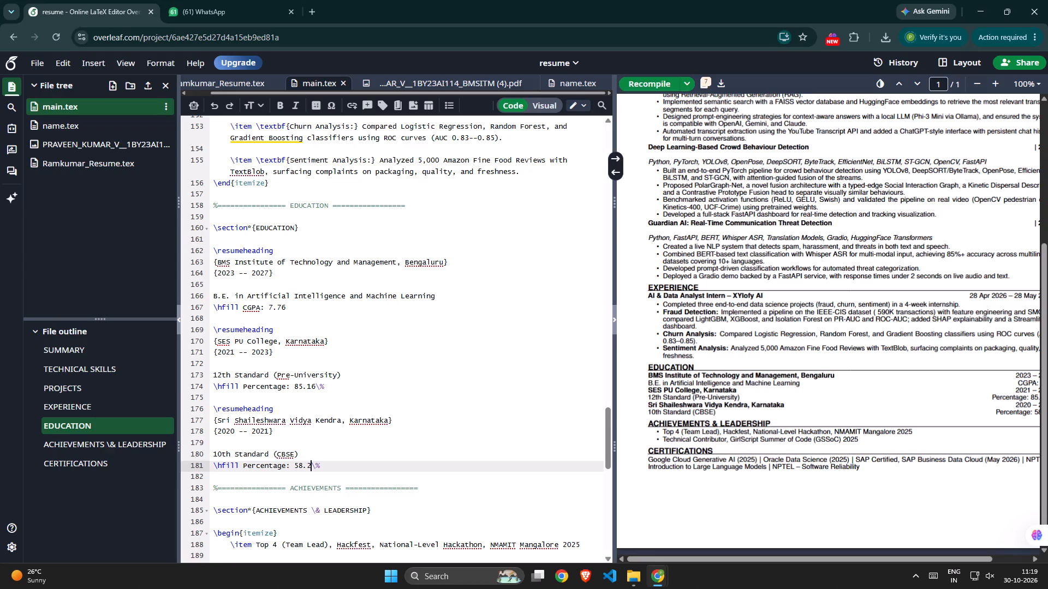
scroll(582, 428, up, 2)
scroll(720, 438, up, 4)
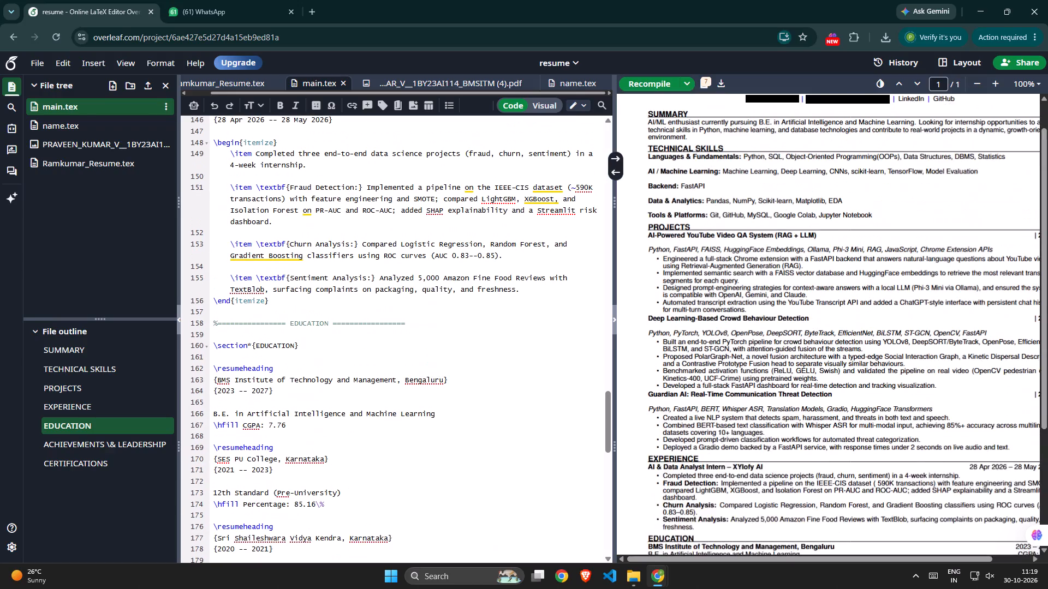
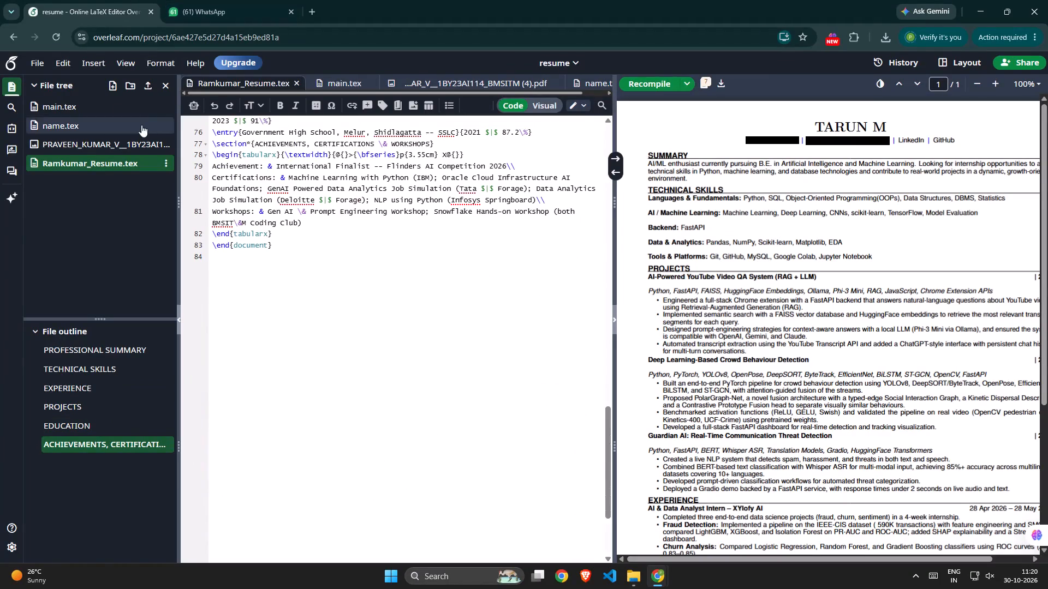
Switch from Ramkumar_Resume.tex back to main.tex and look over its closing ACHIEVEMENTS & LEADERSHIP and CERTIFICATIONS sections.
click(117, 107)
scroll(296, 279, down, 1)
scroll(296, 279, up, 4)
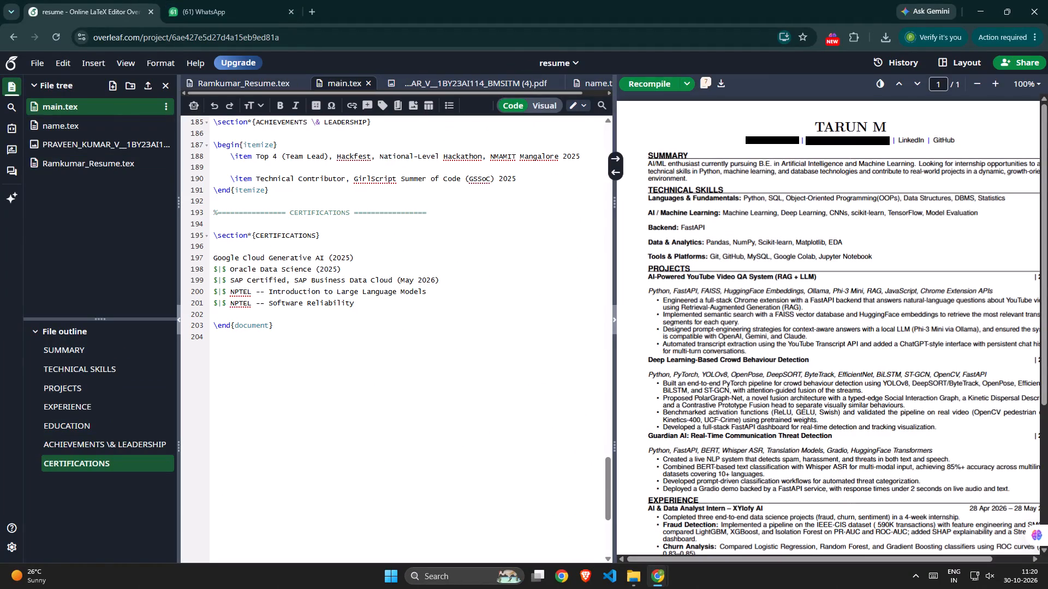
Delete the Oracle Data Science and SAP Certified lines from the CERTIFICATIONS section of main.tex, leaving no blank line.
scroll(263, 328, up, 1)
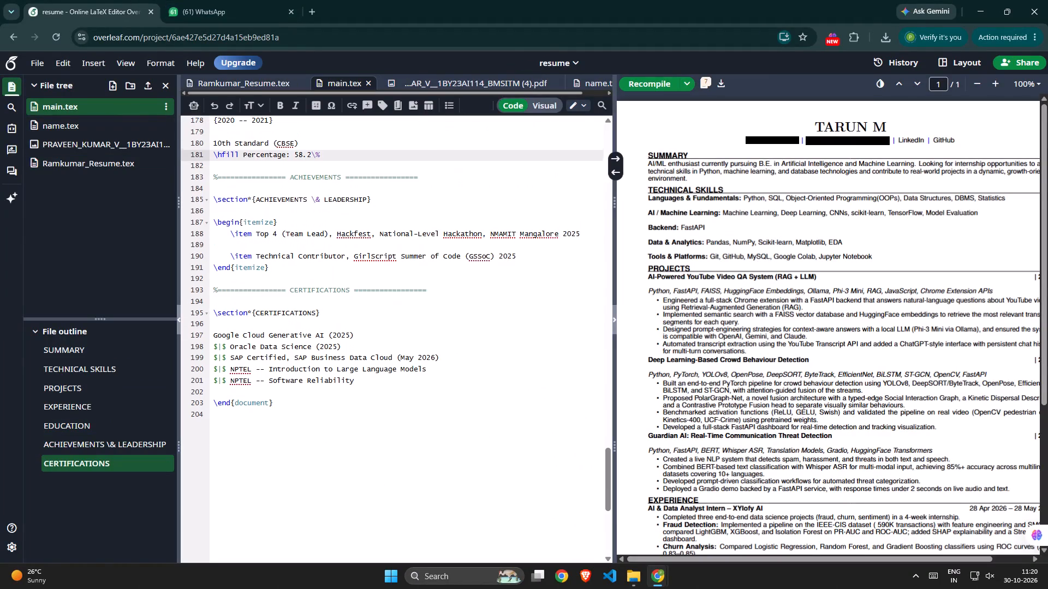
drag(449, 350, 386, 353)
drag(453, 358, 436, 358)
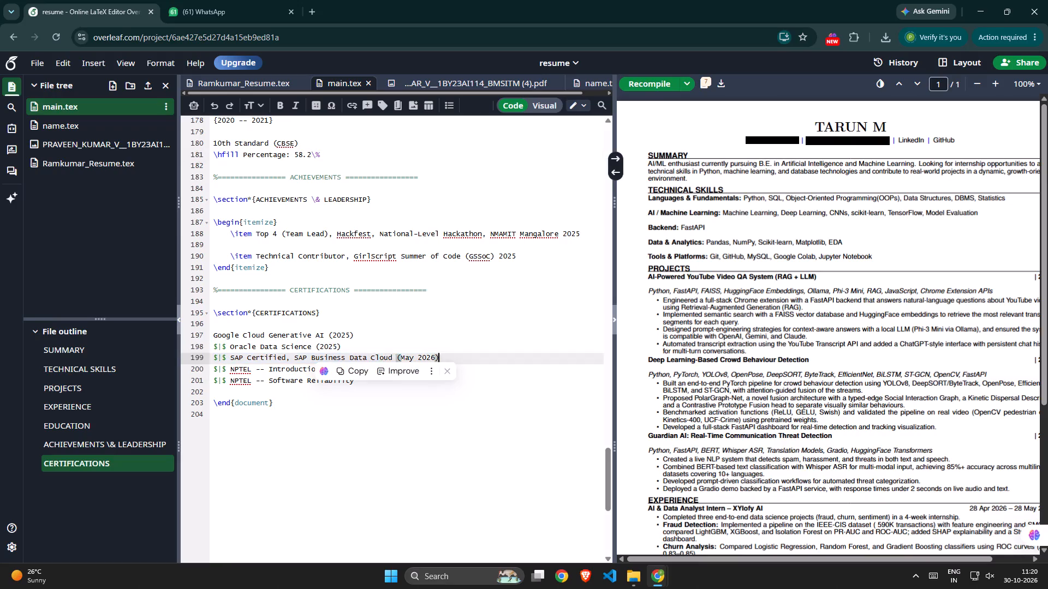
drag(436, 358, 213, 348)
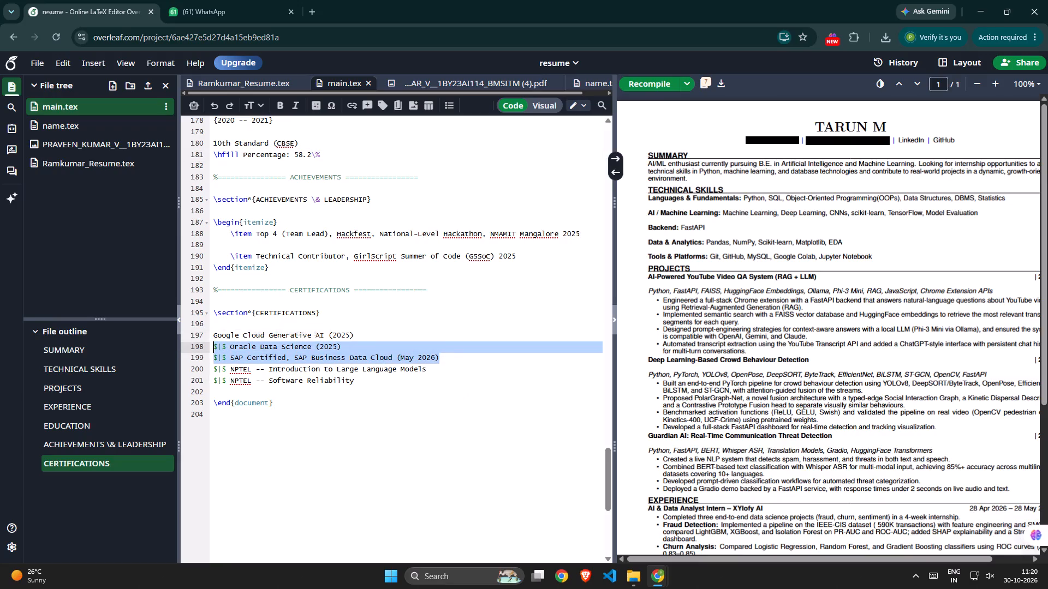
key(BackSpace)
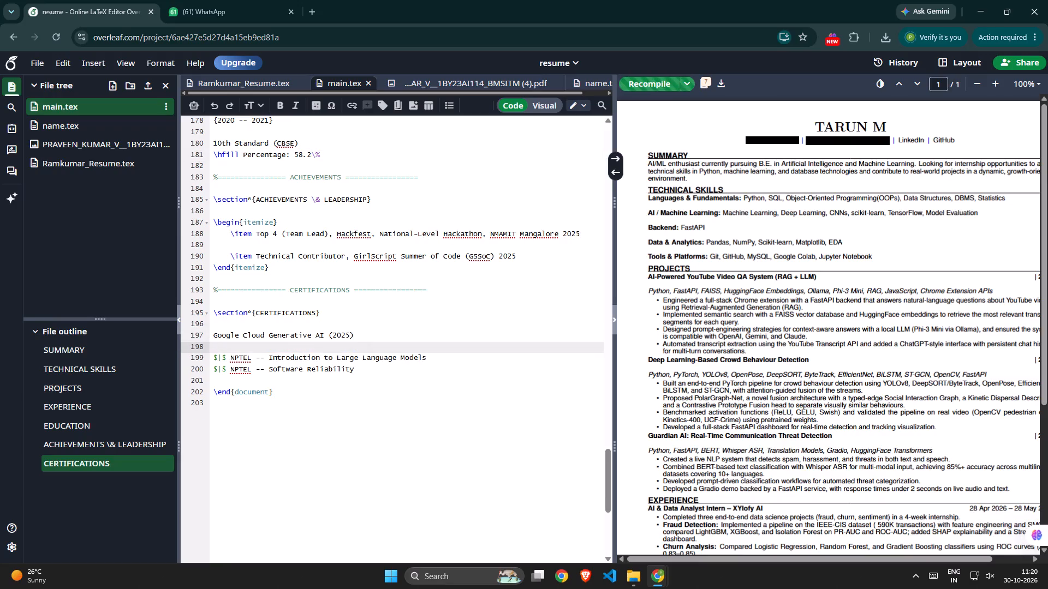
key(BackSpace)
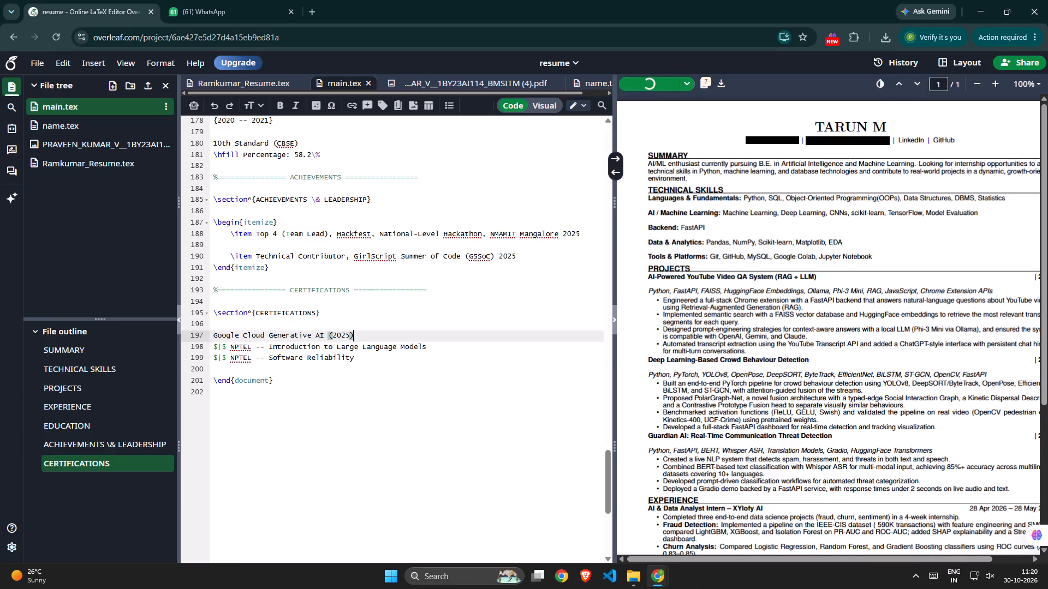
scroll(796, 394, down, 13)
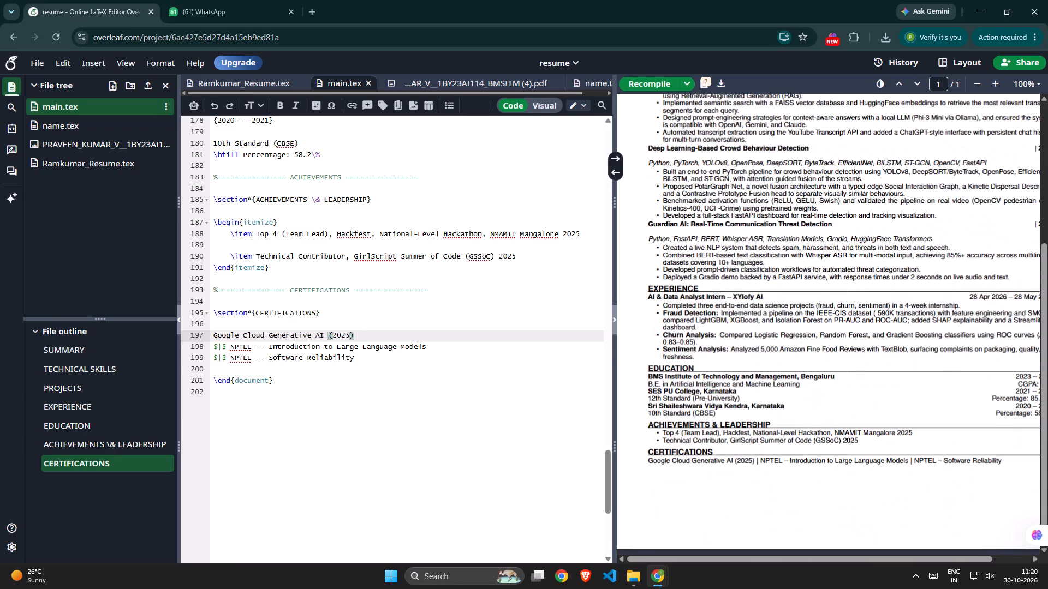
scroll(796, 394, down, 4)
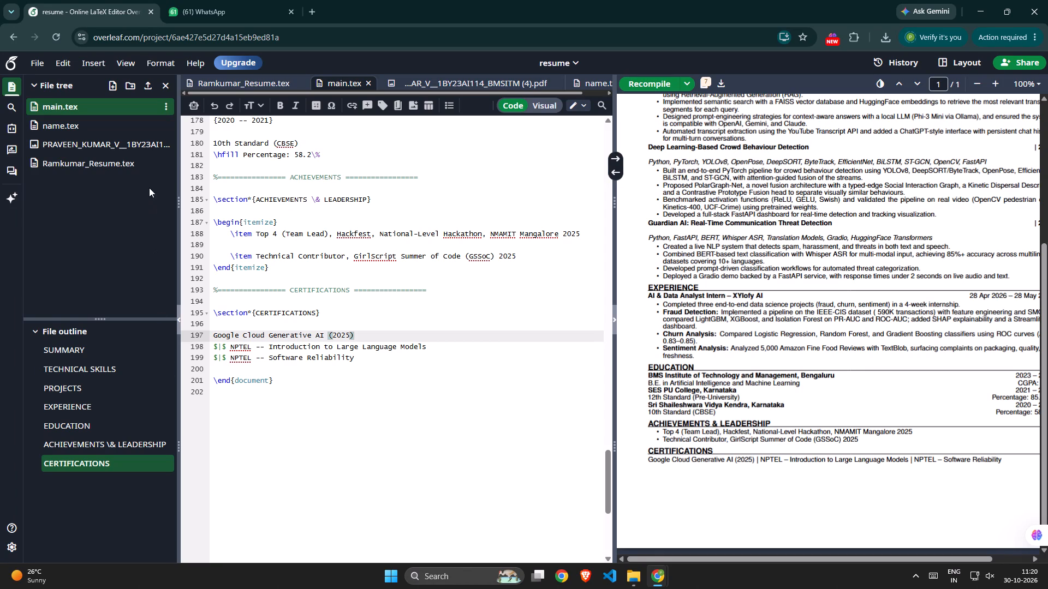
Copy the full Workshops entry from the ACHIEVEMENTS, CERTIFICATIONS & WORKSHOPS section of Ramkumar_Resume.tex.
click(147, 167)
scroll(351, 339, up, 5)
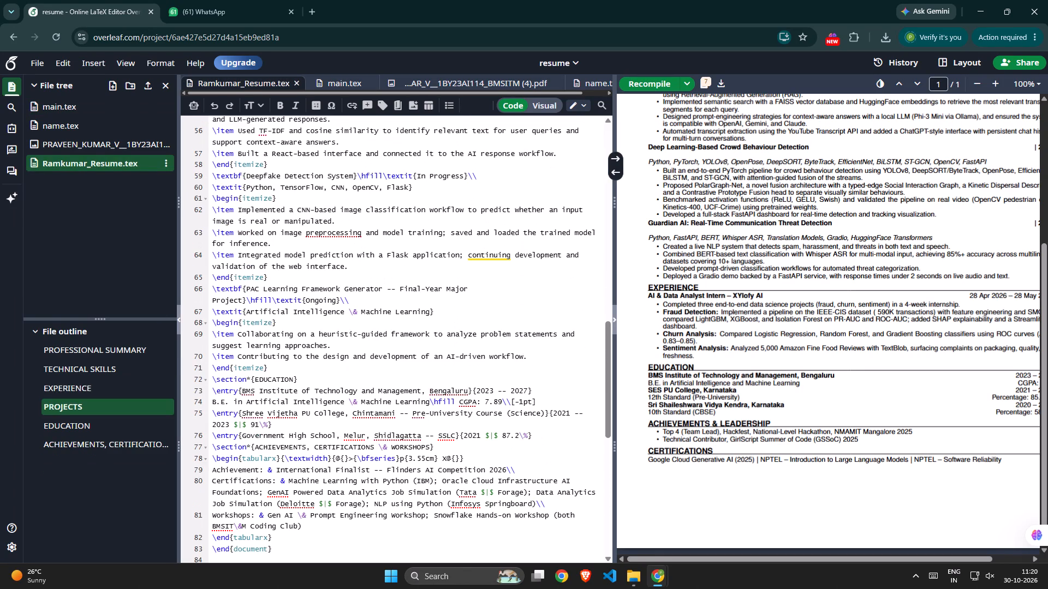
scroll(345, 365, down, 3)
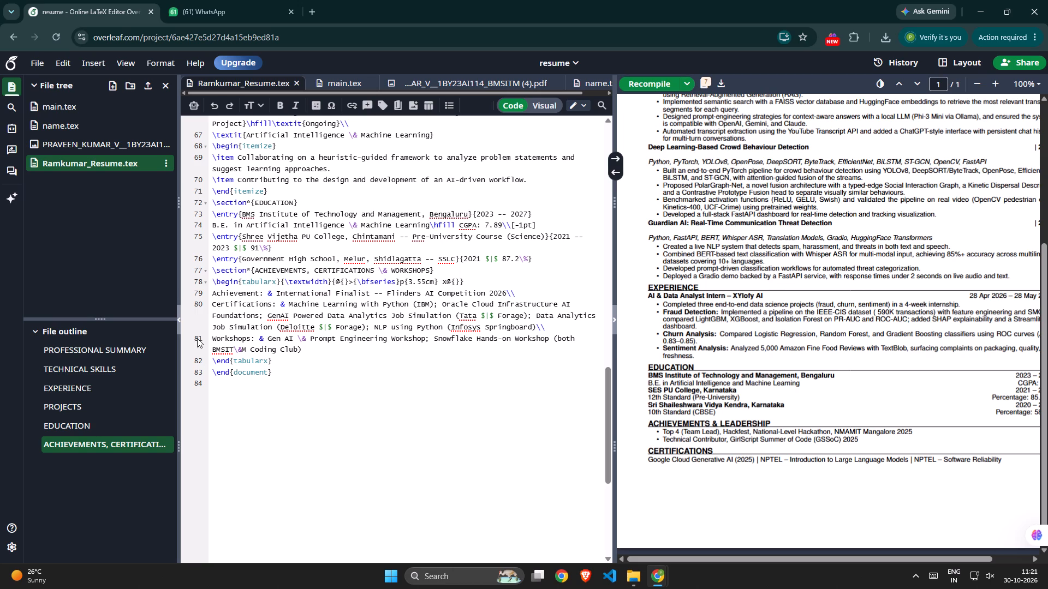
drag(211, 338, 292, 354)
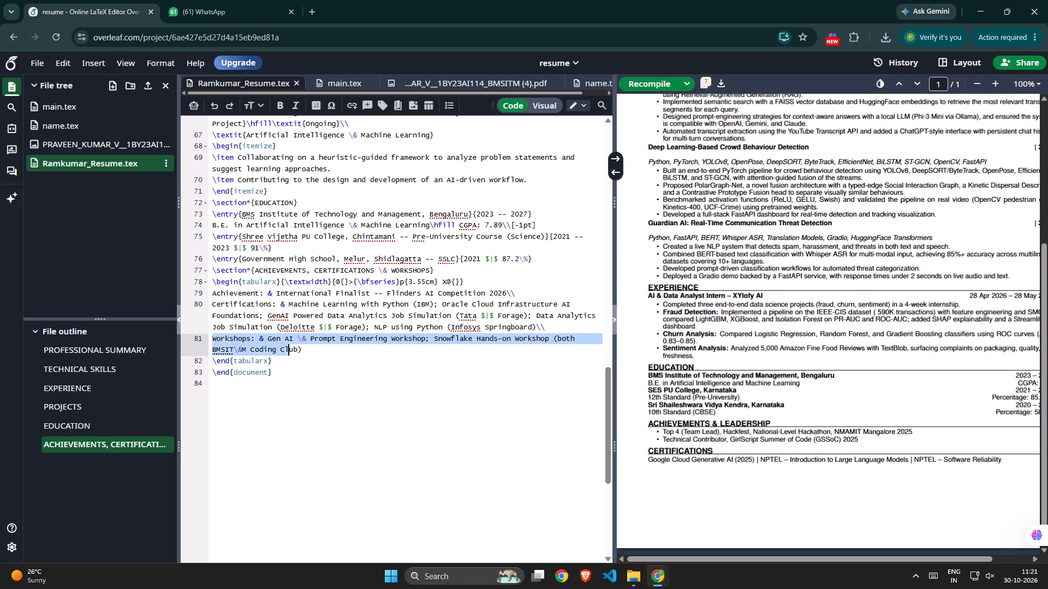
drag(292, 354, 305, 354)
key(ctrl+c)
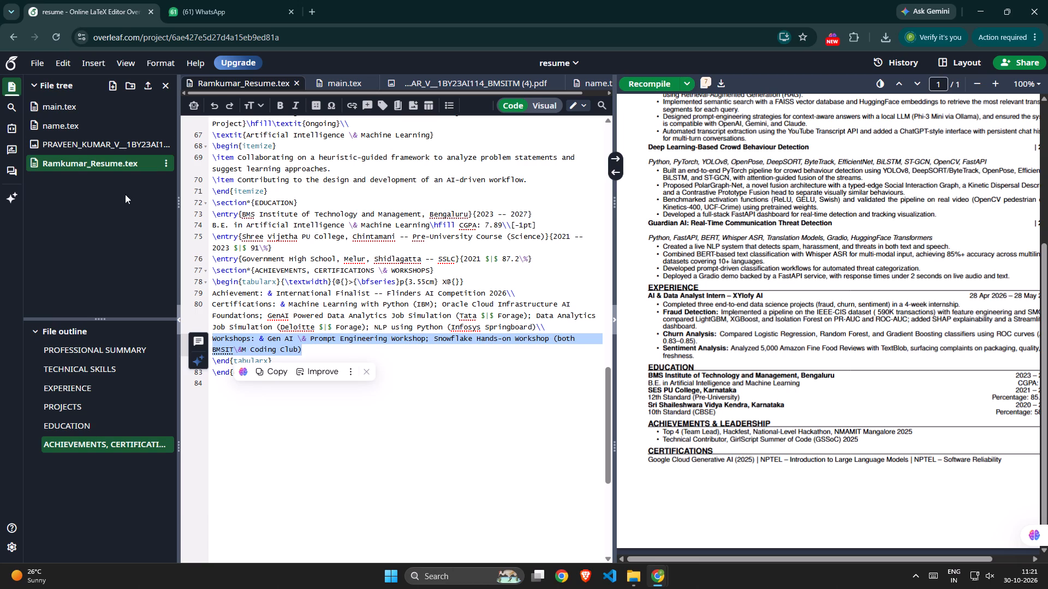
Add an unnumbered section titled WORKSHOPS to main.tex, between the last NPTEL certification and the end of the document.
click(65, 112)
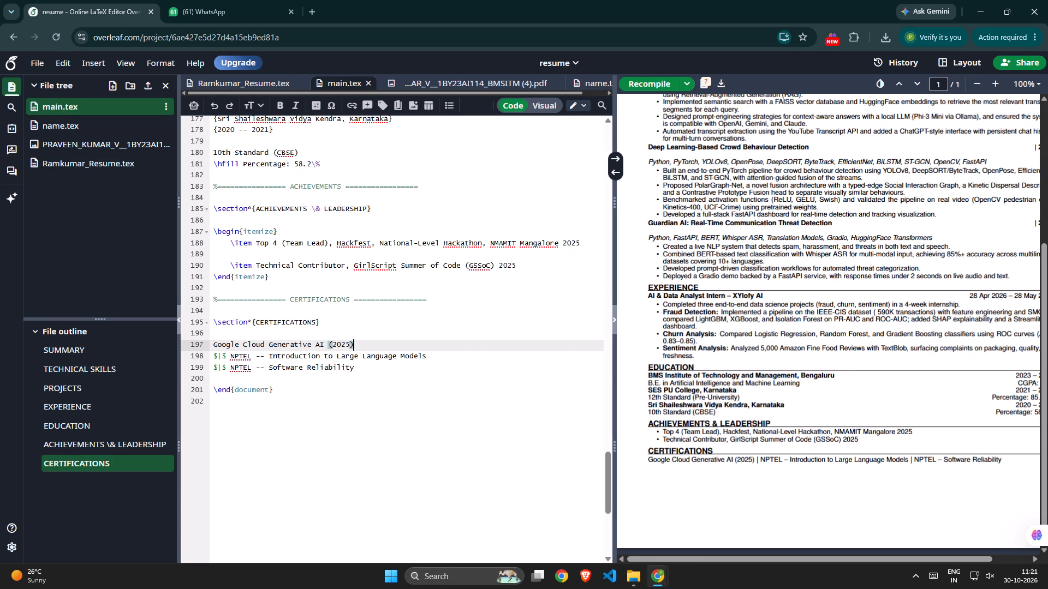
click(361, 366)
key(Return)
key(Return)
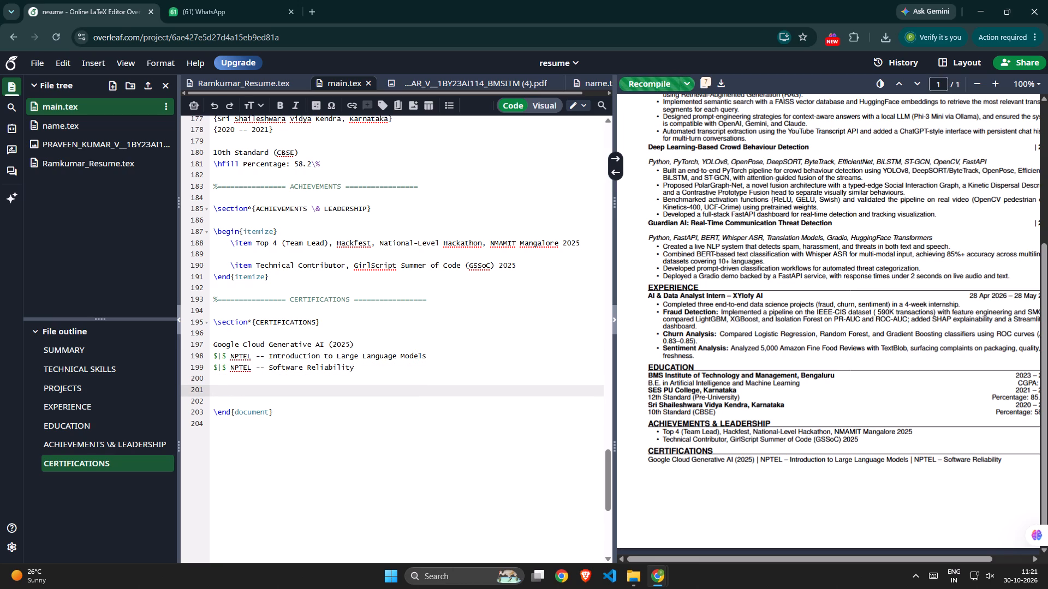
text(\sect)
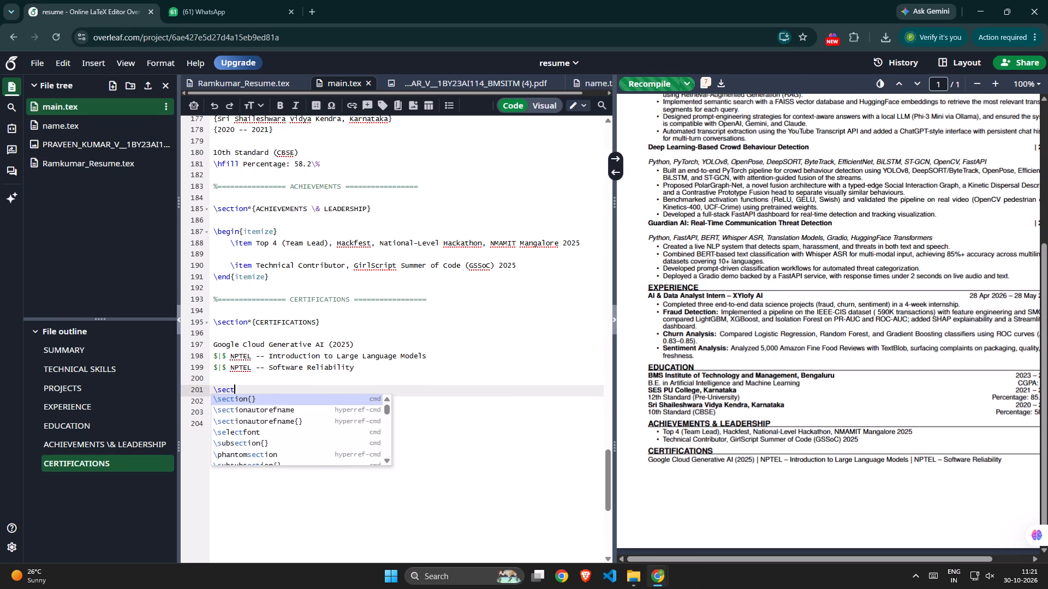
key(Return)
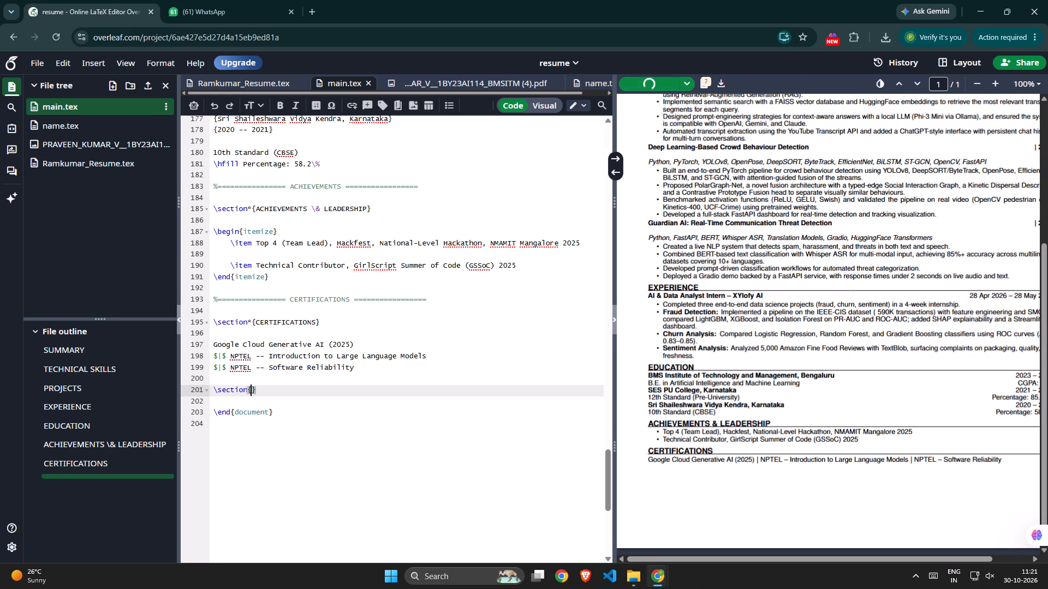
key(Left)
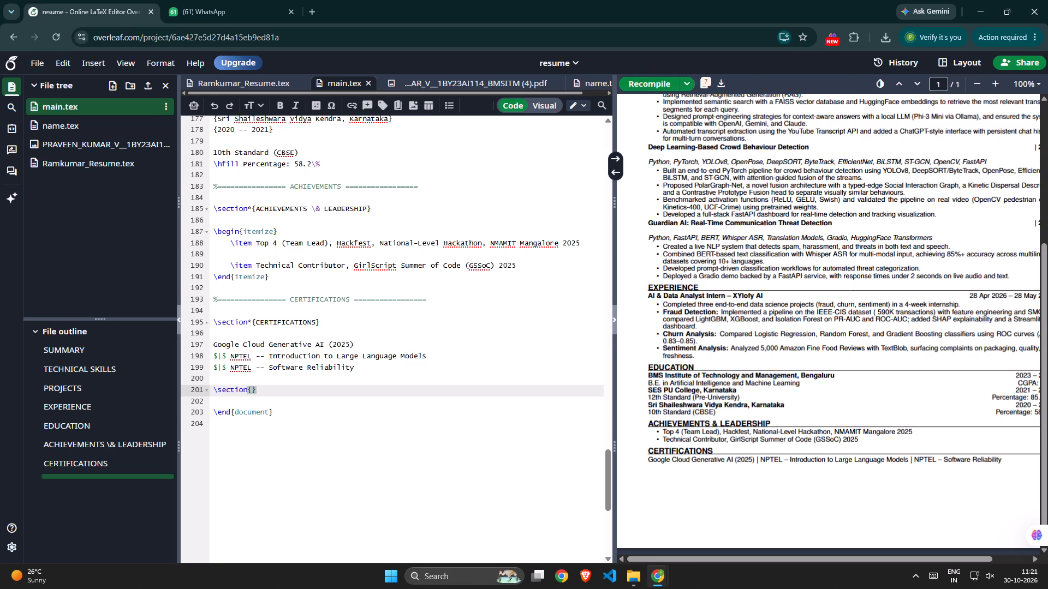
key(shift+asterisk)
key(Right)
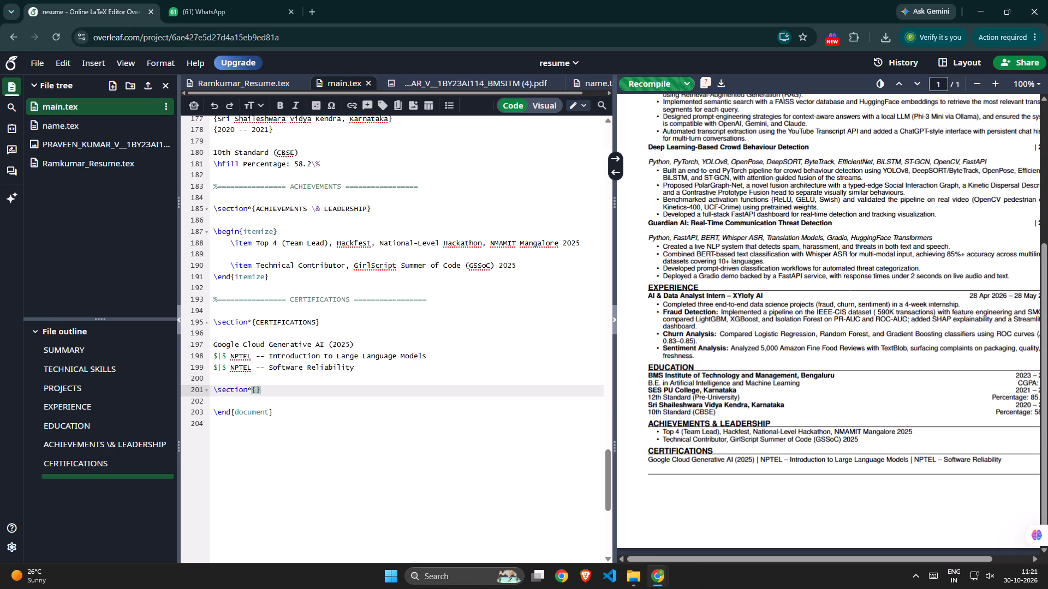
text(Workshop)
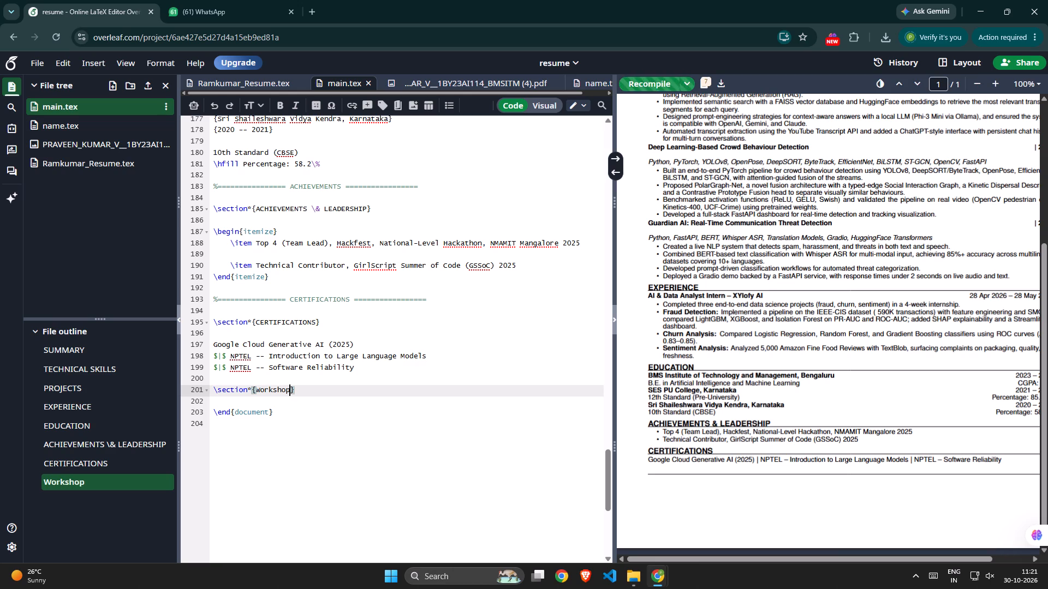
click(318, 392)
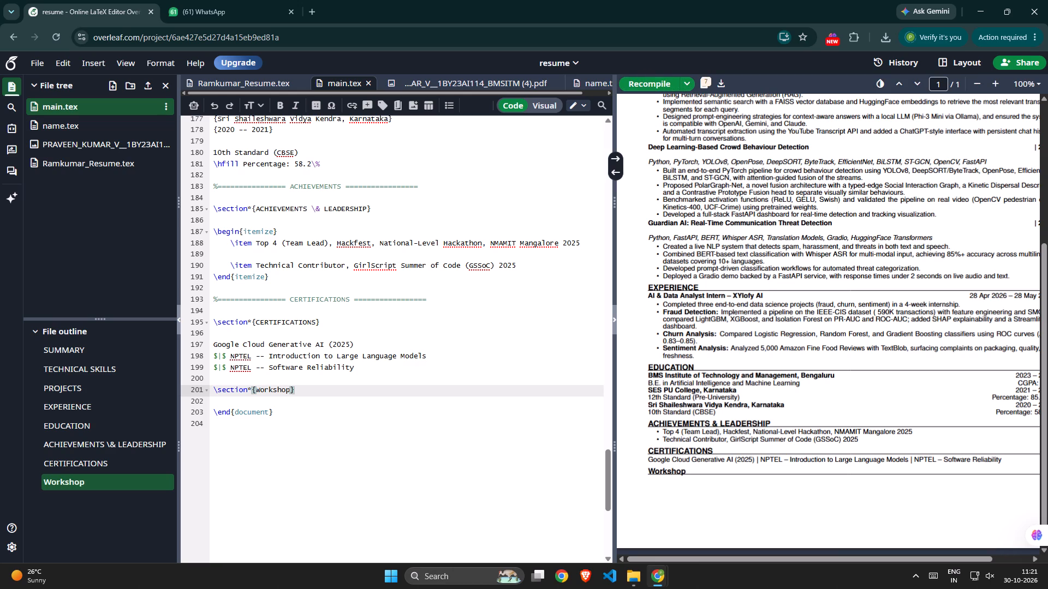
drag(291, 391, 258, 391)
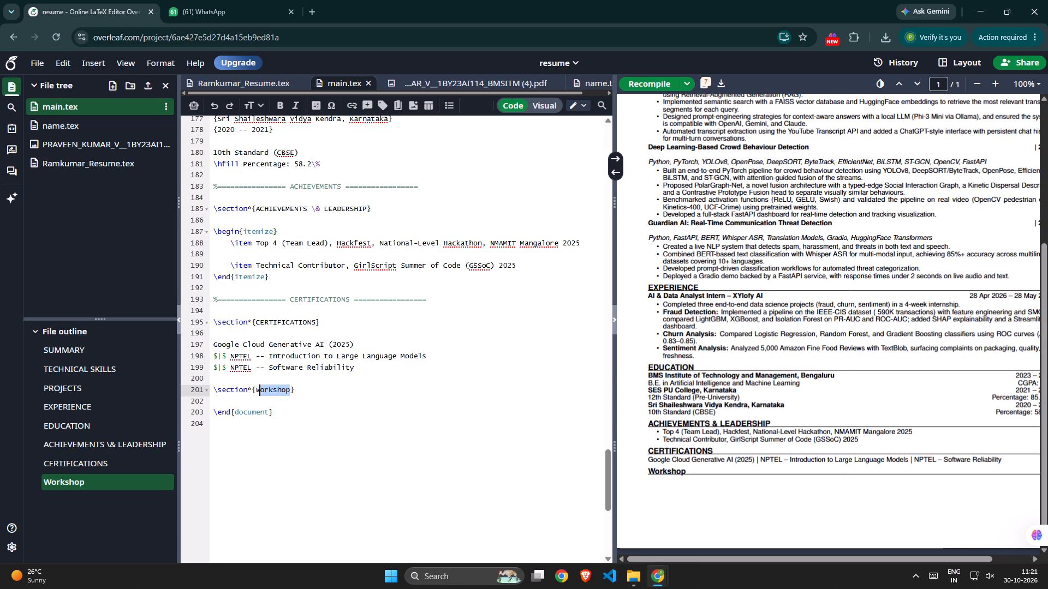
drag(258, 391, 256, 391)
text(WORKSHOPS)
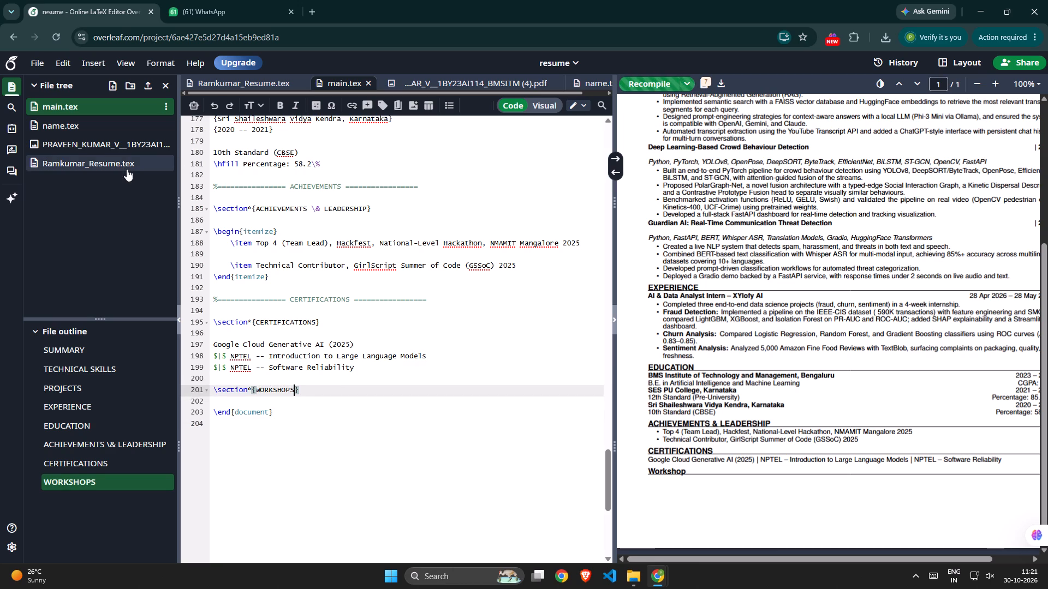
Paste the copied workshops entry below the WORKSHOPS heading in main.tex.
click(126, 169)
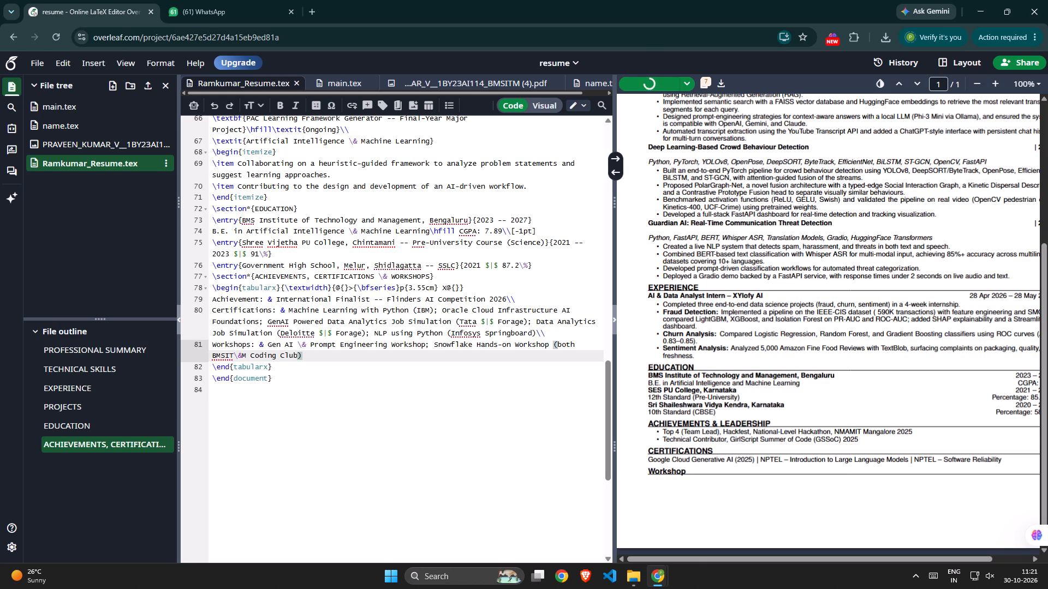
click(117, 110)
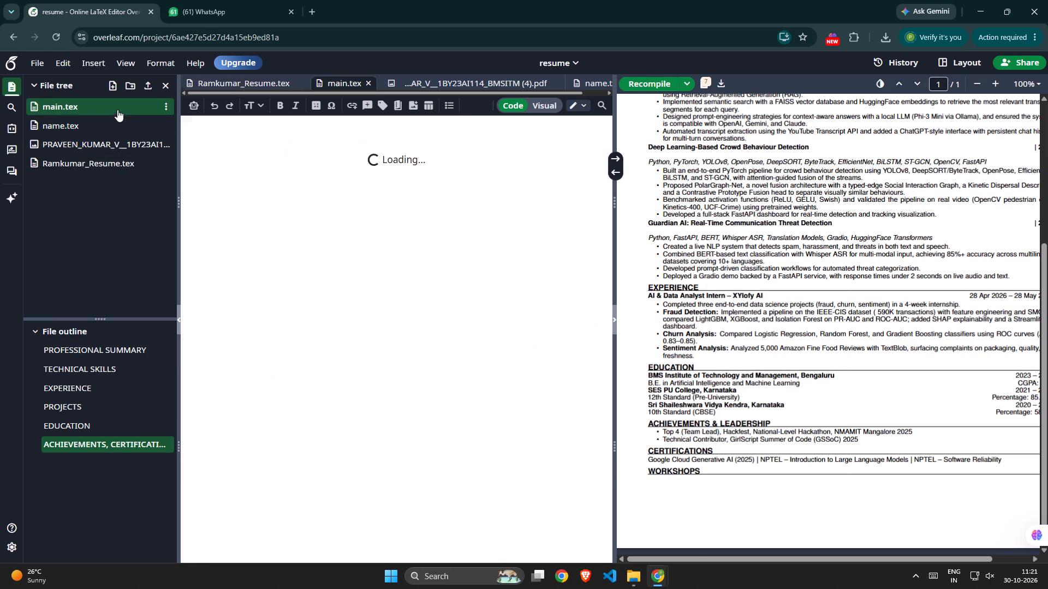
click(333, 395)
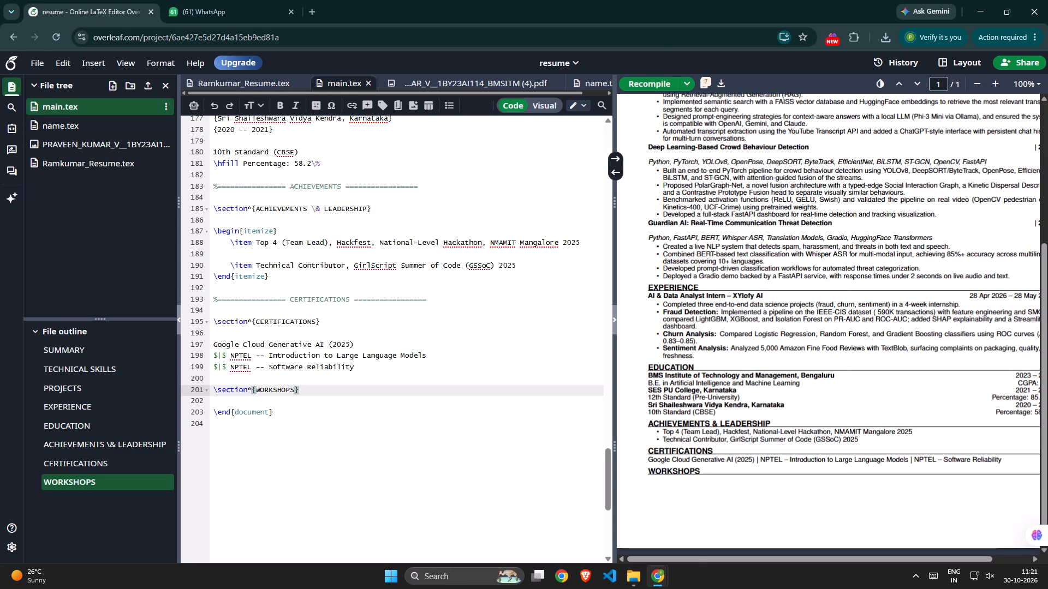
key(Return)
key(Return)
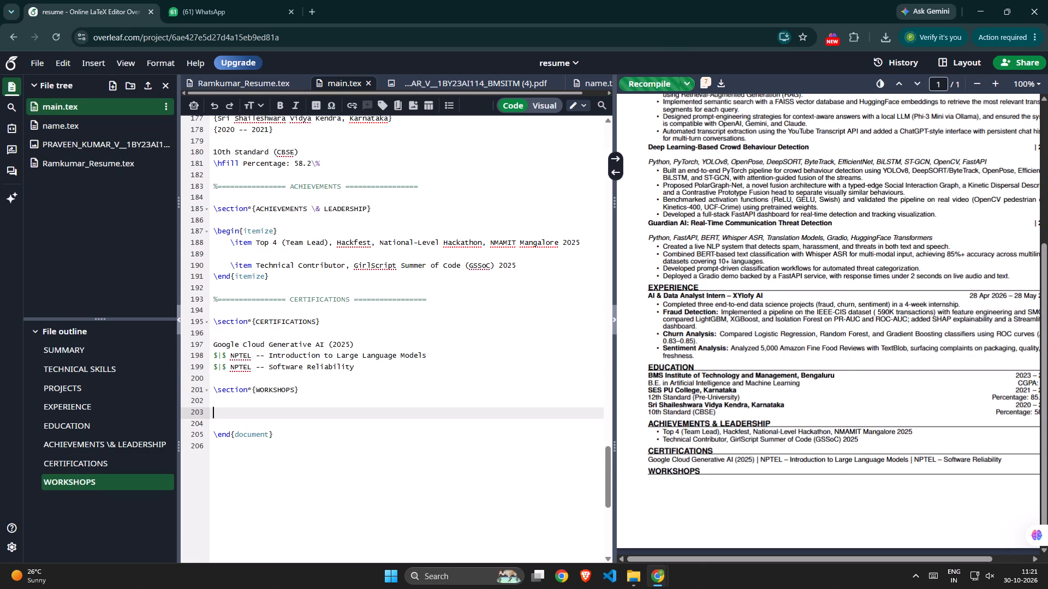
key(ctrl+v)
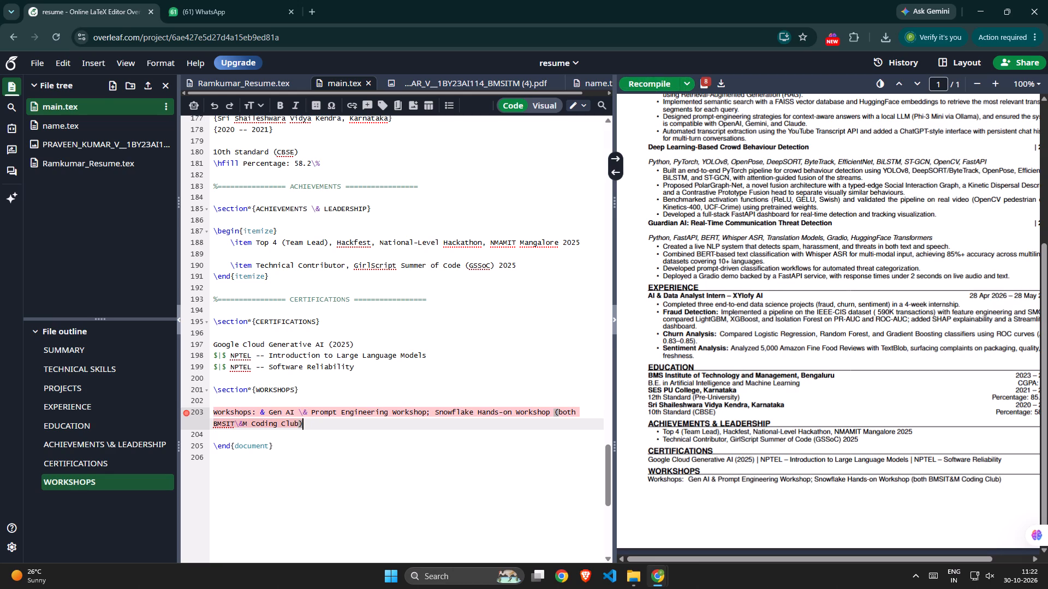
Remove the "Workshops: &" prefix, the leading space and the blank line above, so the entry starts with "Gen AI" directly under the heading.
drag(260, 412, 183, 416)
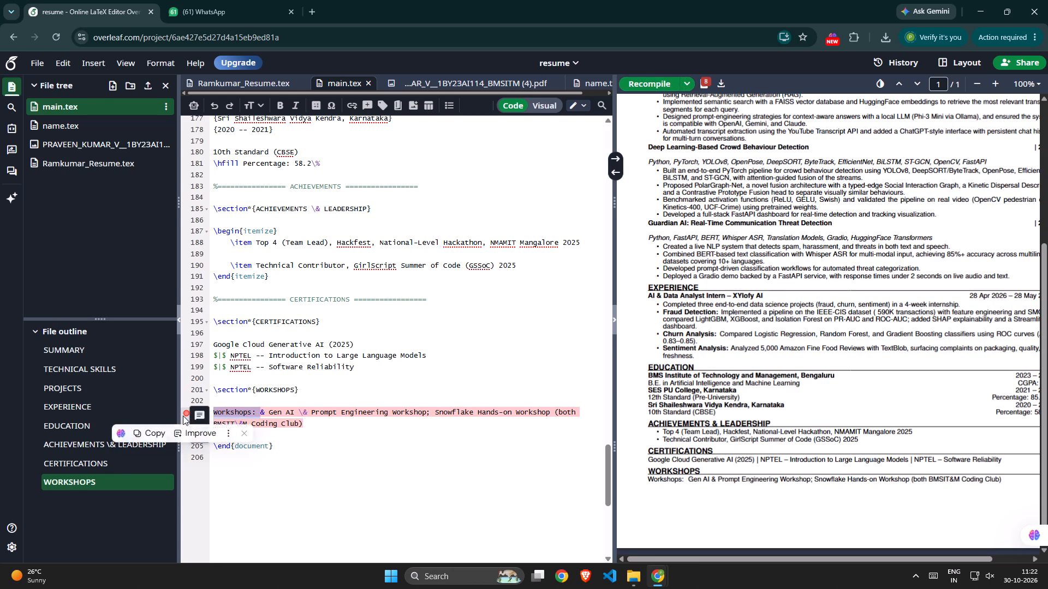
key(BackSpace)
key(BackSpace)
click(218, 401)
key(BackSpace)
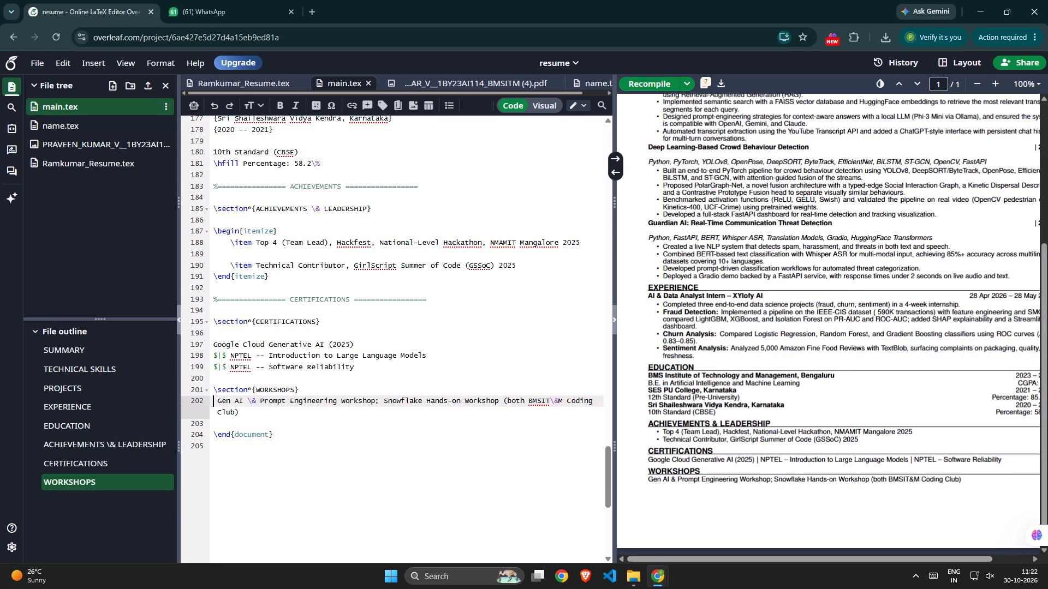
click(218, 404)
key(BackSpace)
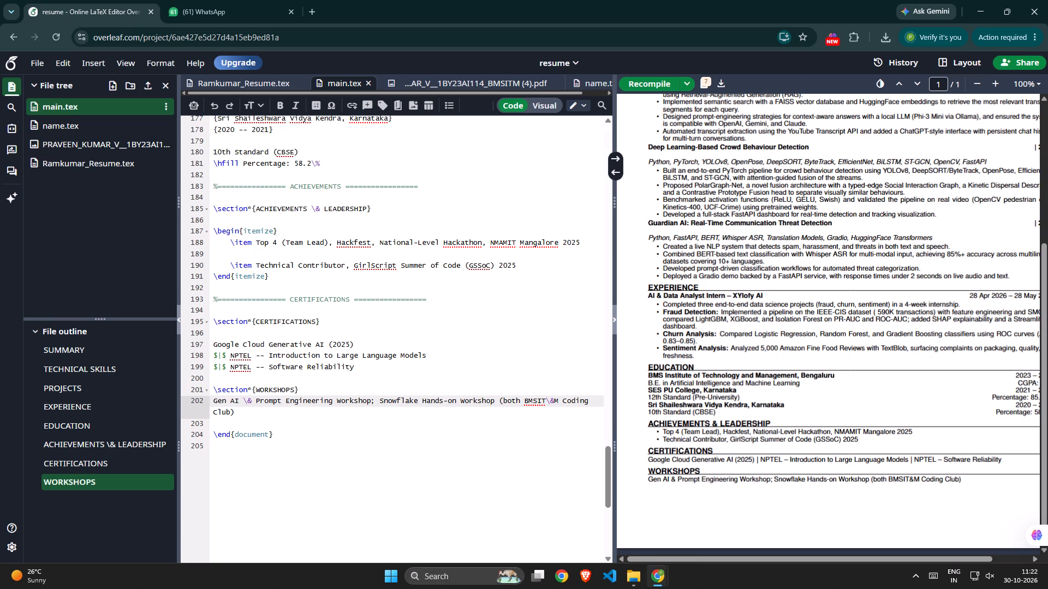
Delete the whole ACHIEVEMENTS & LEADERSHIP section with its itemized list from main.tex, keeping the ACHIEVEMENTS comment line.
drag(211, 203, 284, 284)
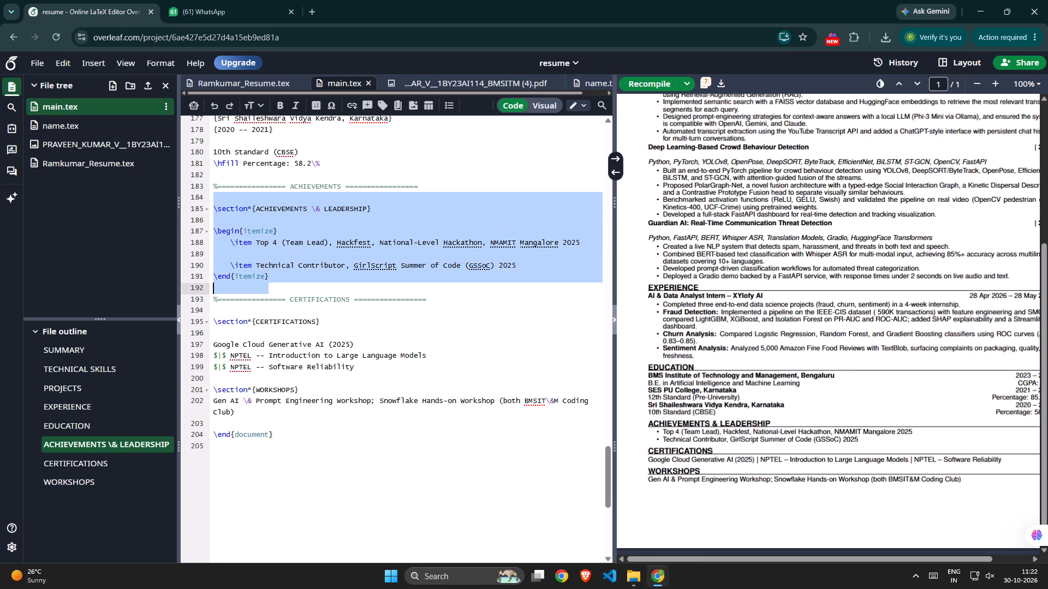
drag(284, 284, 285, 284)
key(BackSpace)
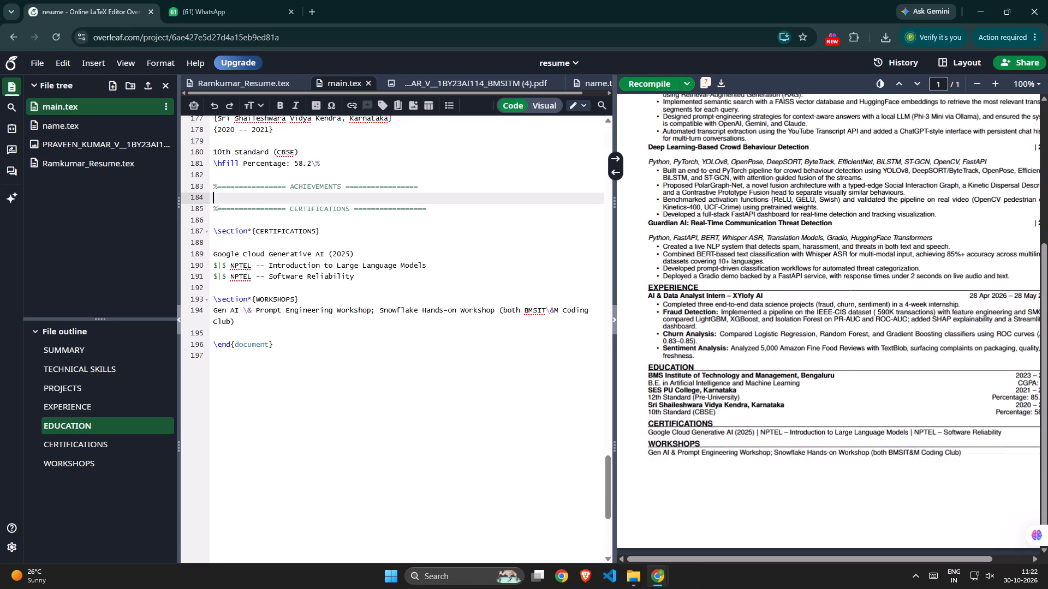
Copy the whole Airline Passenger Satisfaction Analysis & Dashboard project, from its bold title through the end of its itemized list, from the new candidate's résumé .tex file.
scroll(390, 298, up, 4)
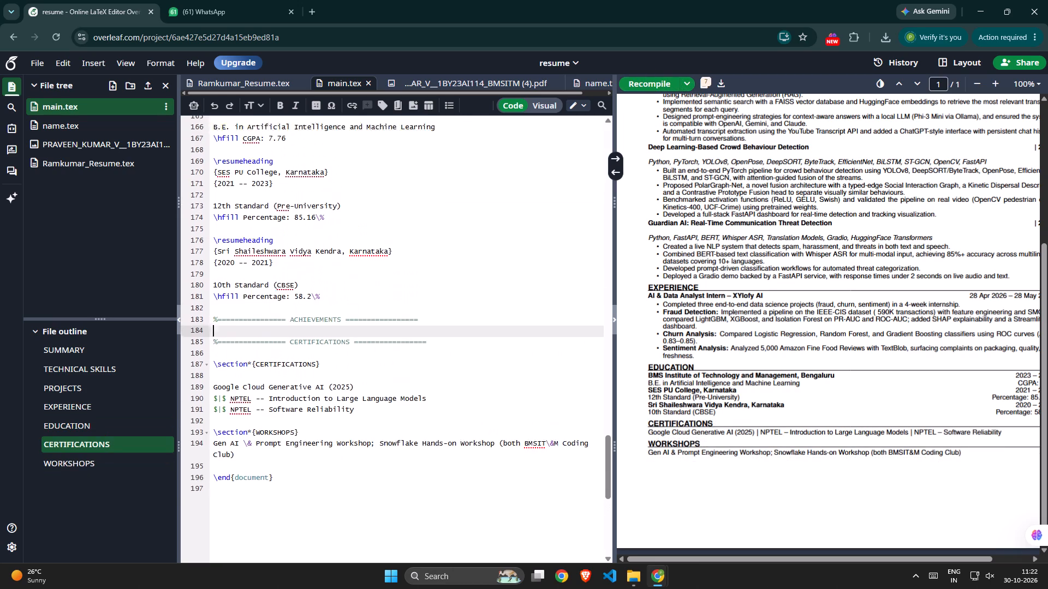
scroll(388, 300, up, 5)
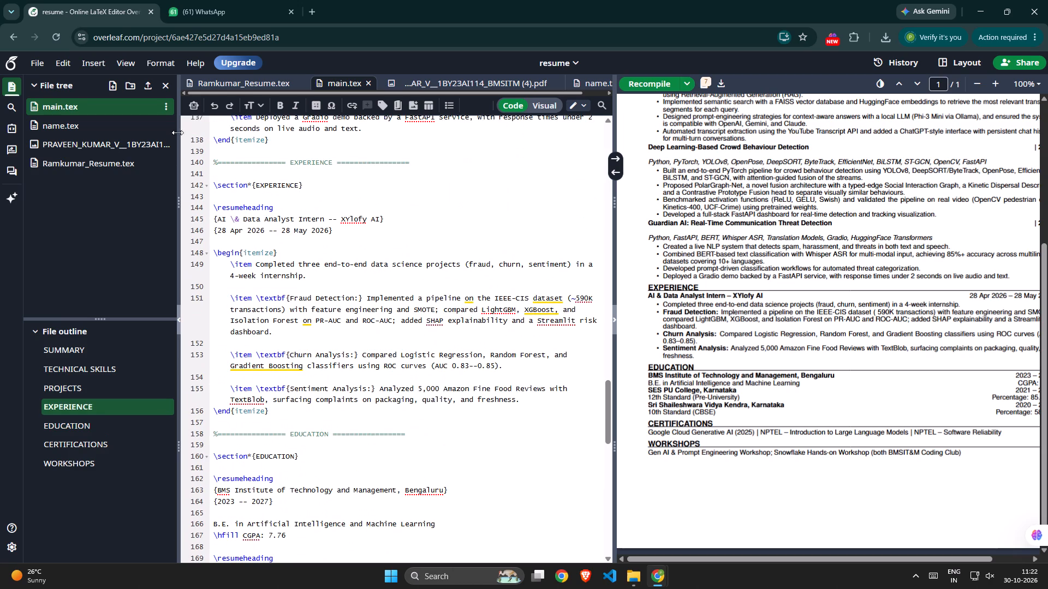
click(156, 164)
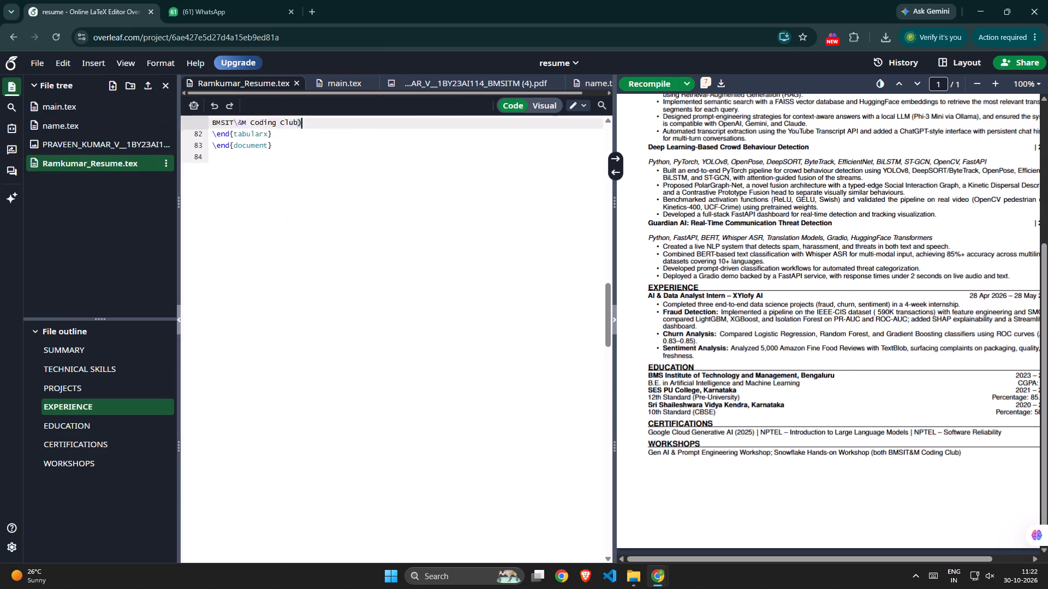
scroll(348, 308, down, 2)
scroll(348, 308, up, 4)
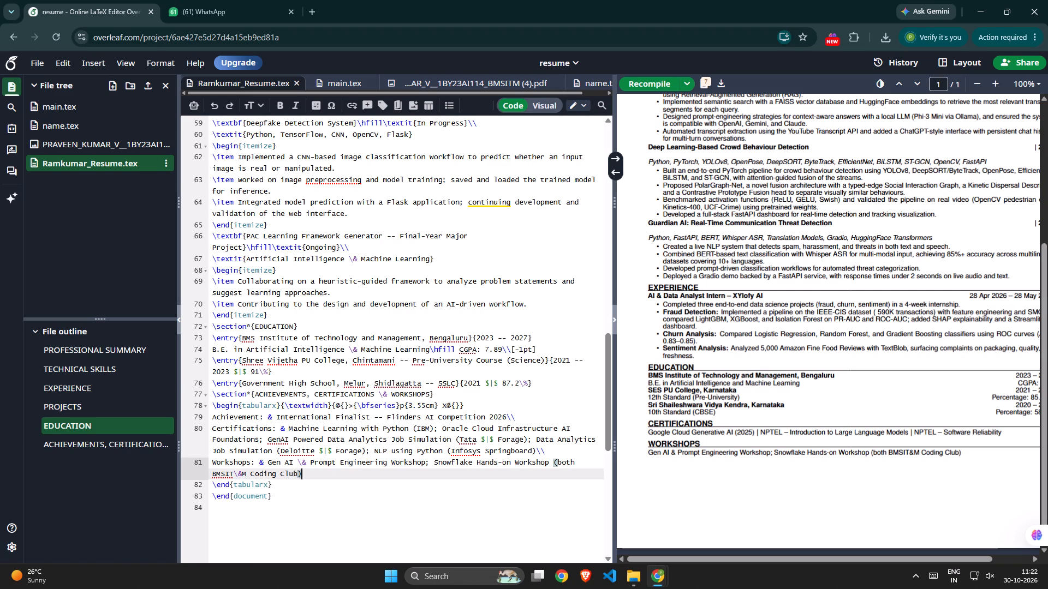
scroll(269, 380, up, 3)
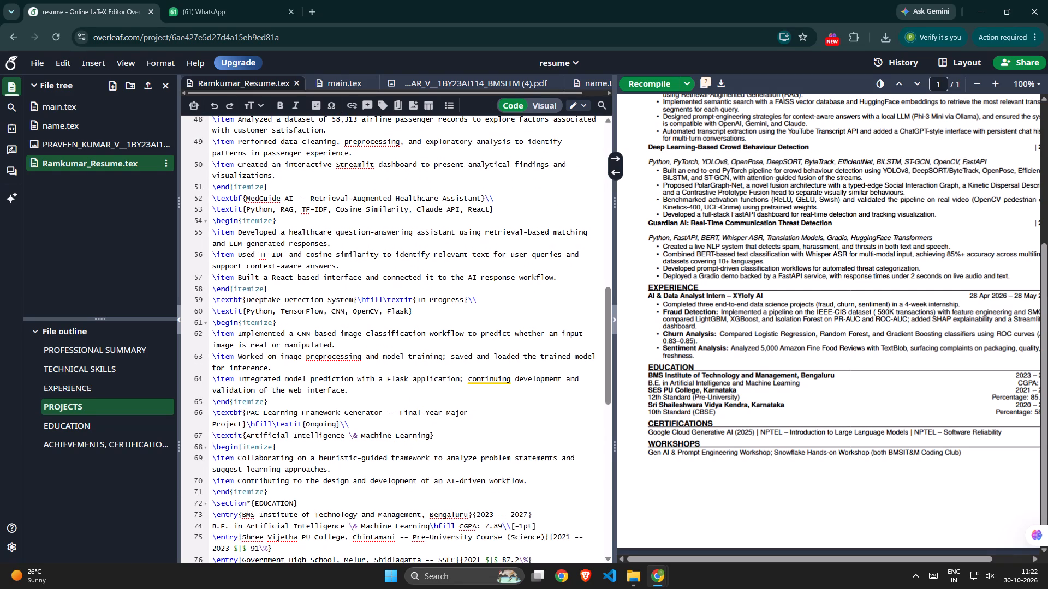
scroll(235, 279, up, 5)
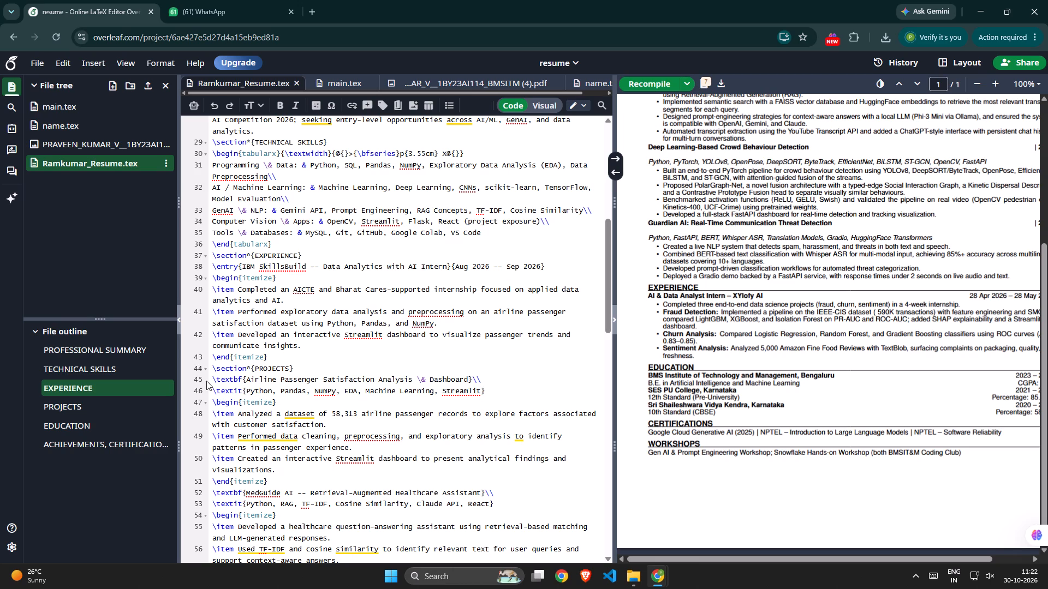
drag(211, 377, 290, 460)
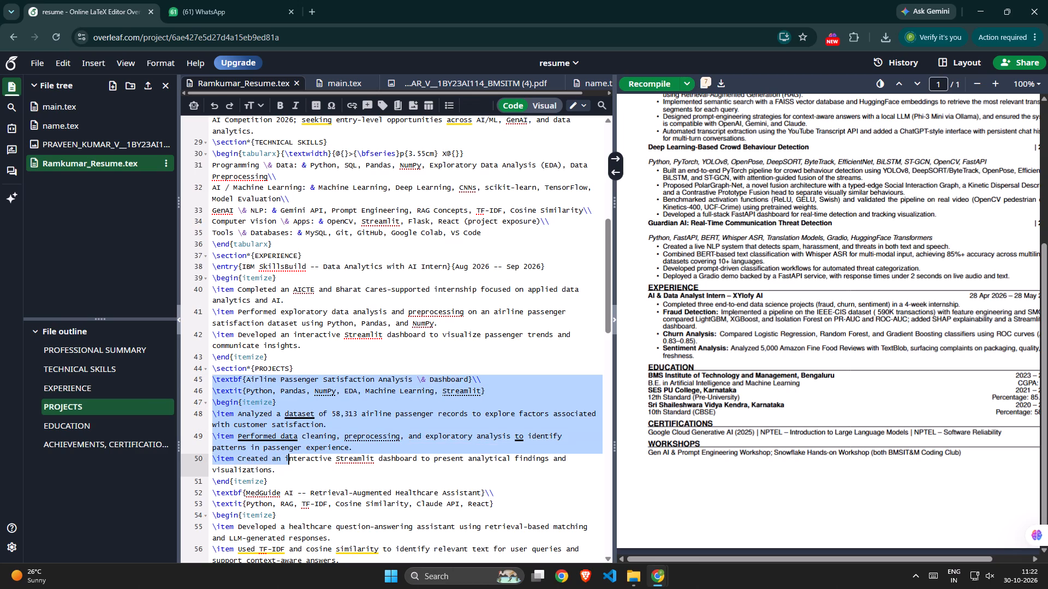
drag(290, 460, 307, 479)
scroll(307, 479, down, 2)
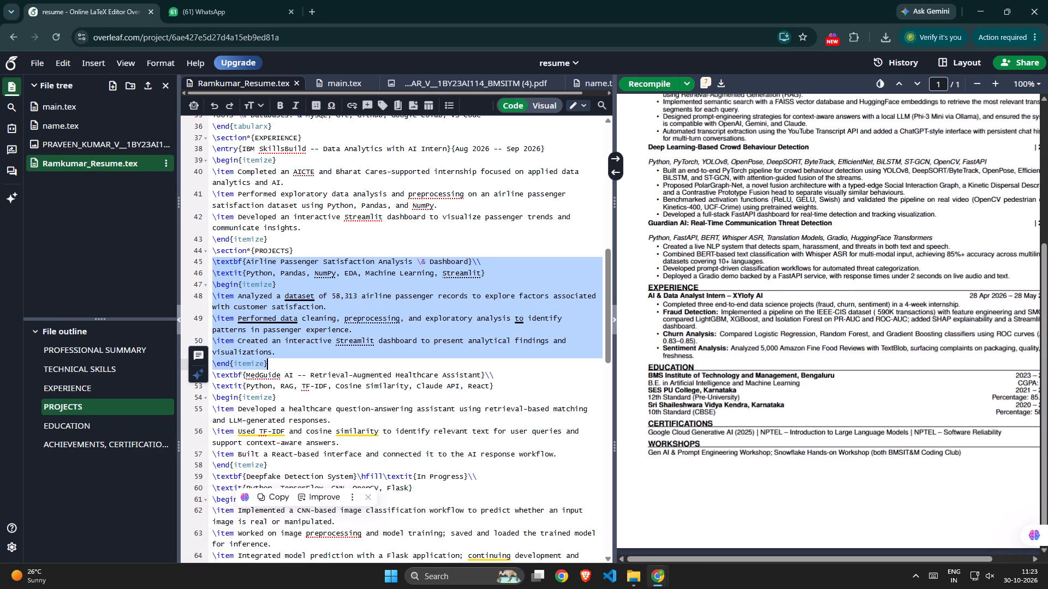
key(ctrl+c)
Replace the entire AI-Powered YouTube Video QA System project in main.tex with the copied Airline Passenger project and check the preview.
click(150, 109)
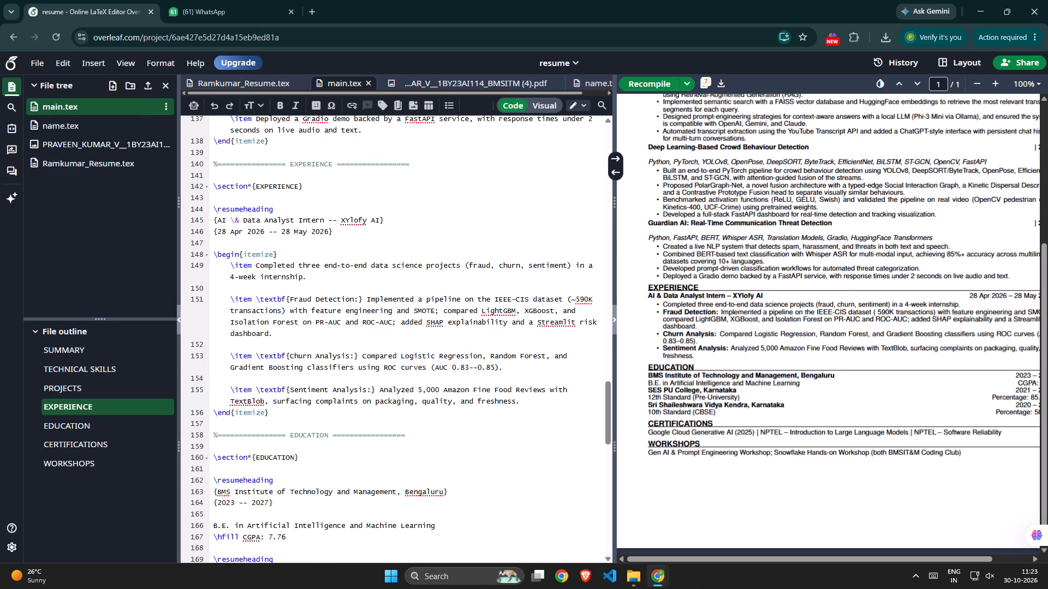
scroll(267, 267, up, 8)
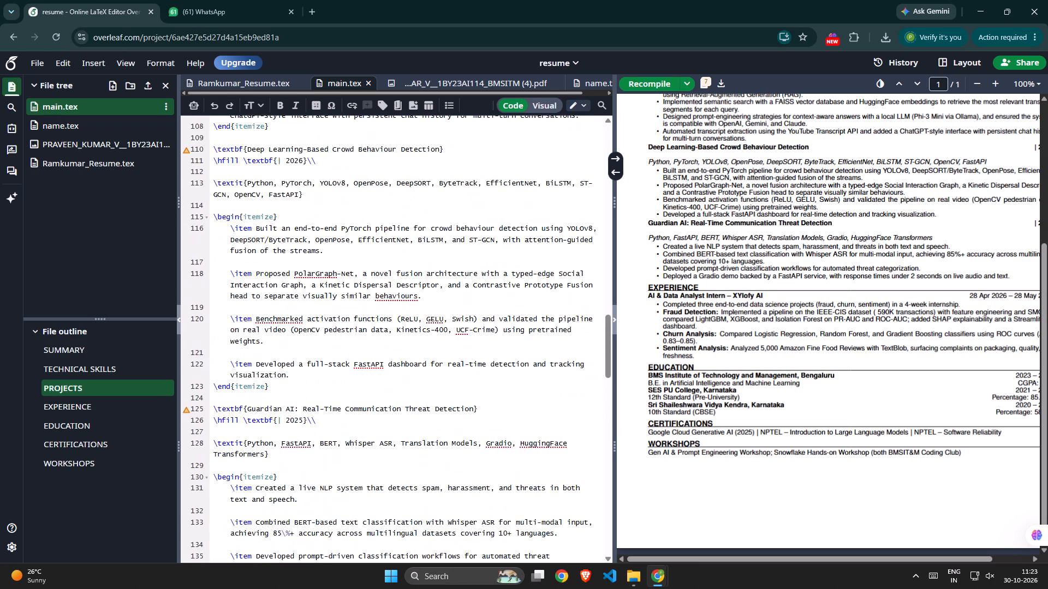
scroll(267, 267, up, 6)
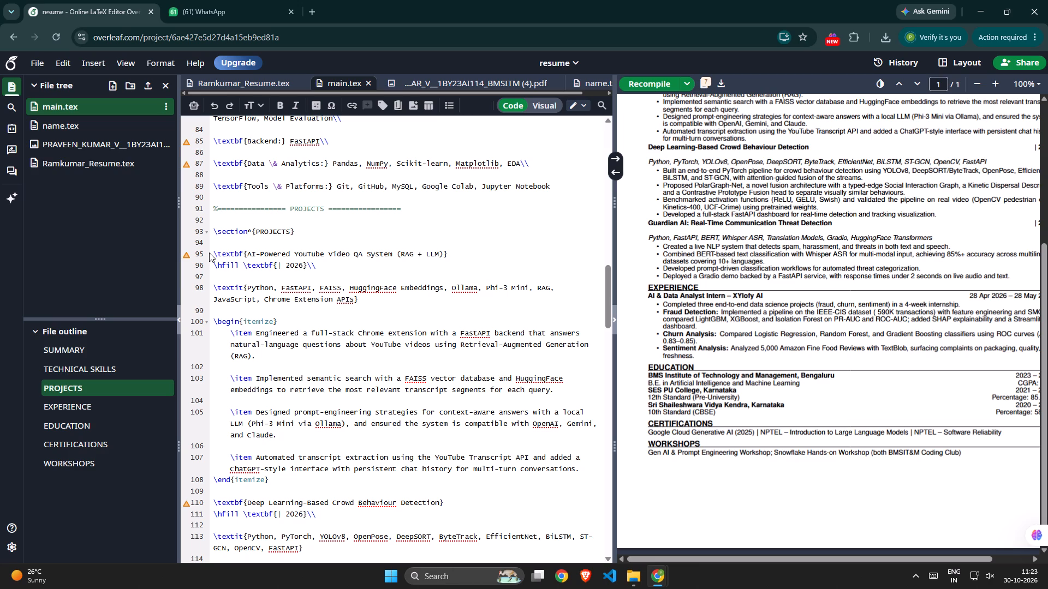
drag(213, 254, 385, 436)
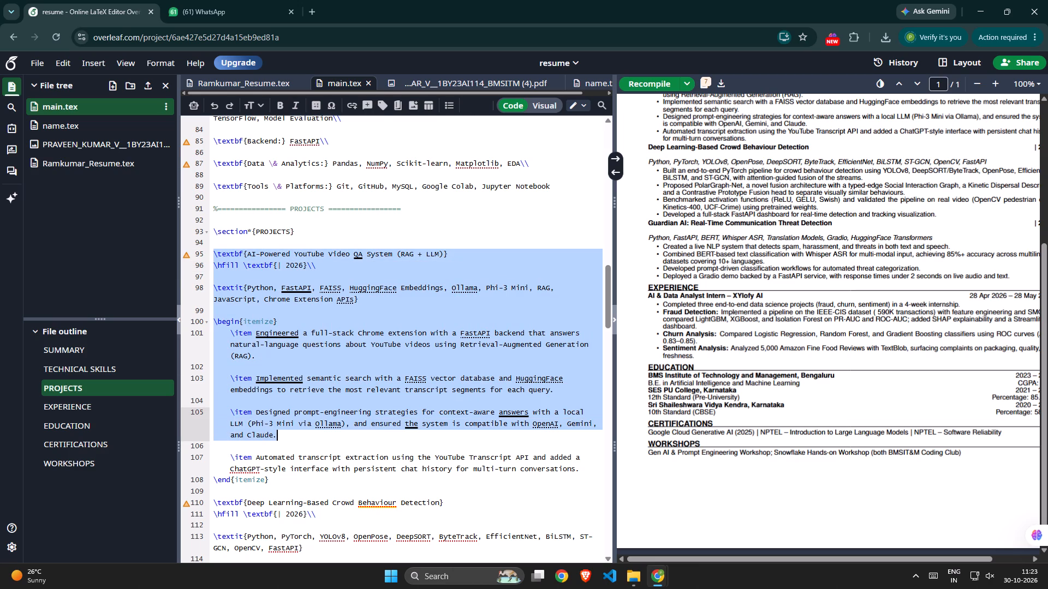
drag(385, 436, 428, 484)
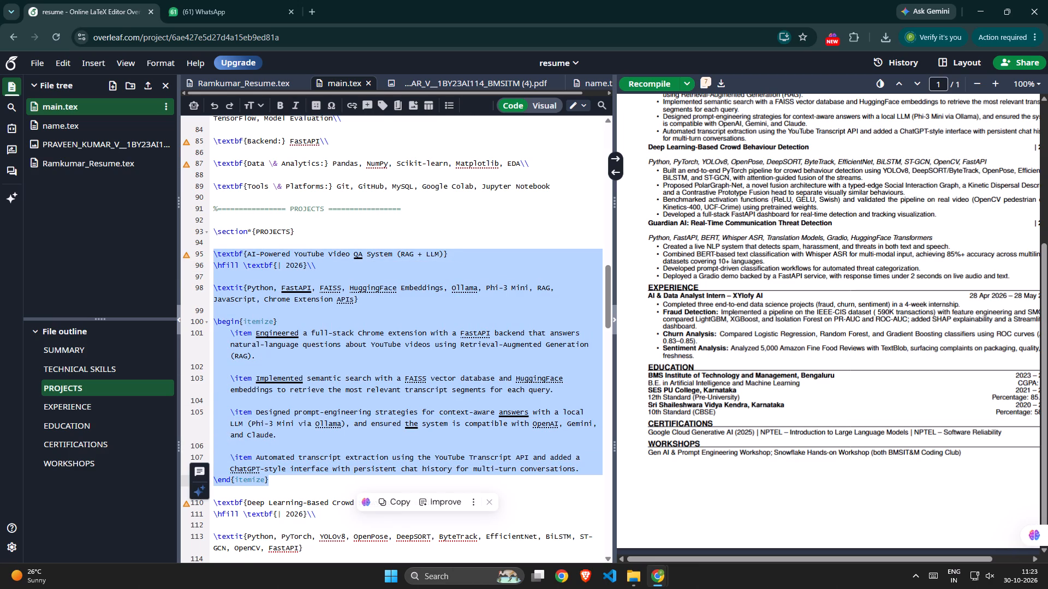
key(ctrl+v)
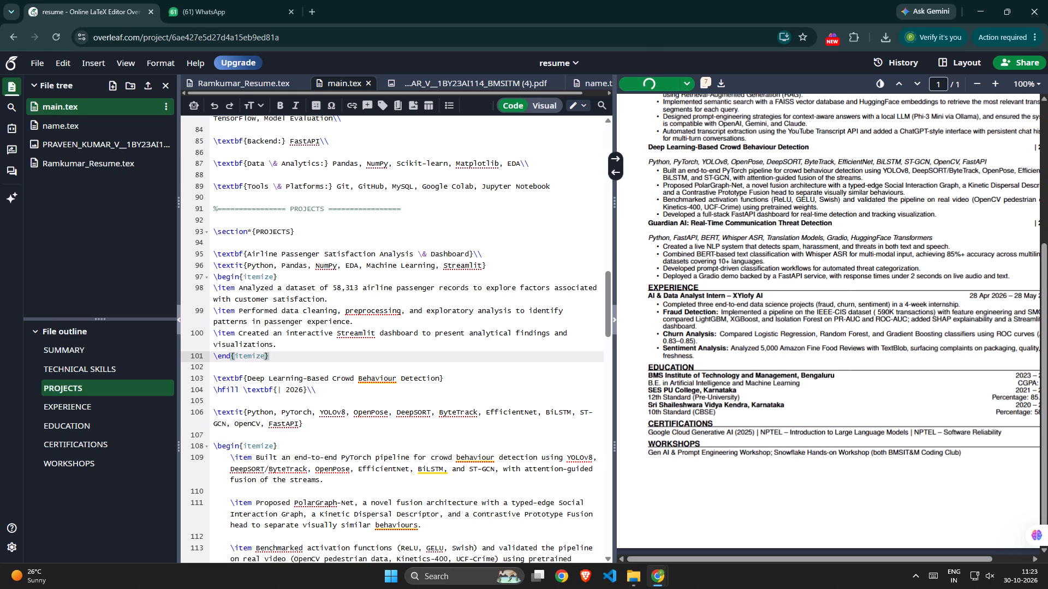
scroll(646, 281, up, 3)
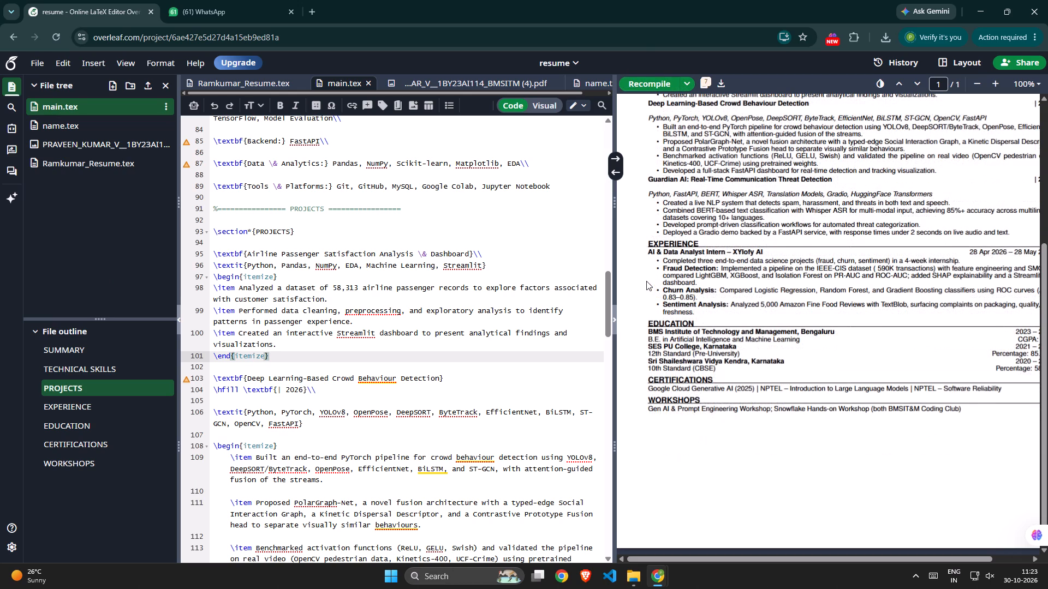
scroll(709, 301, up, 2)
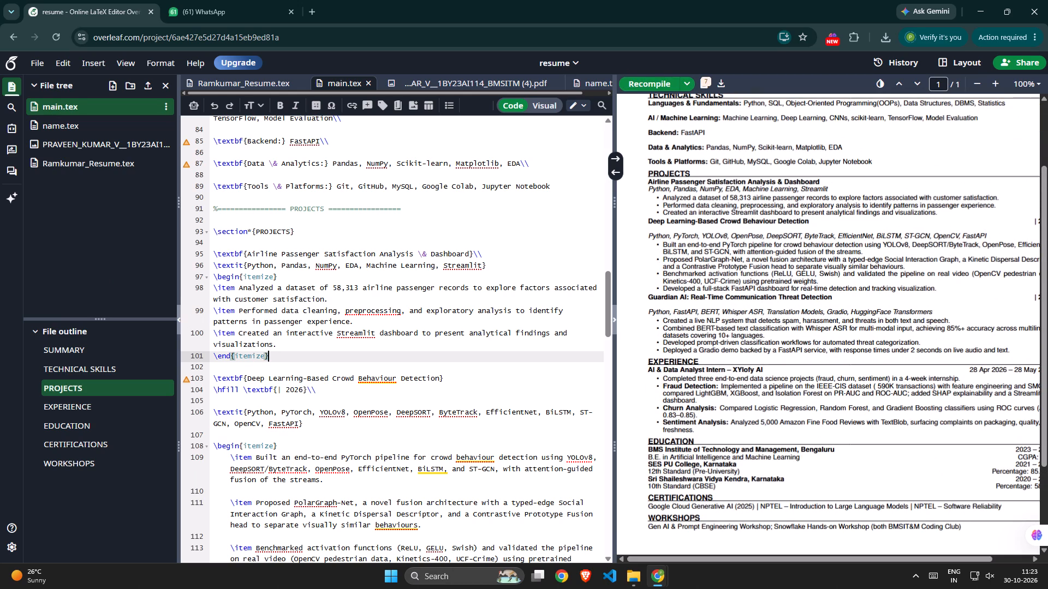
Insert a blank line before the Airline Passenger project's italic technologies line and before each of its three list items in main.tex.
click(216, 268)
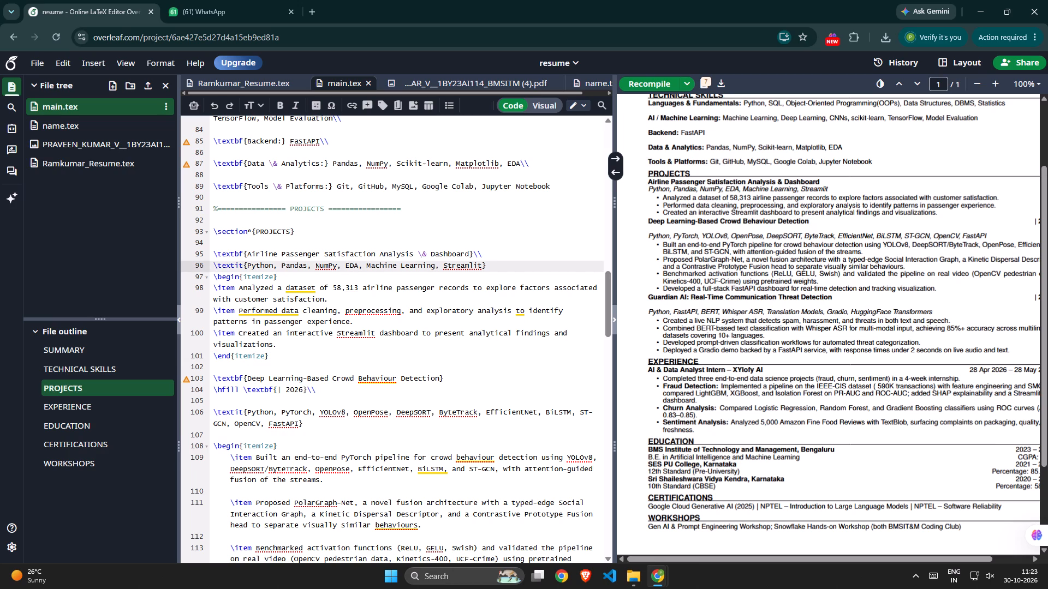
key(Return)
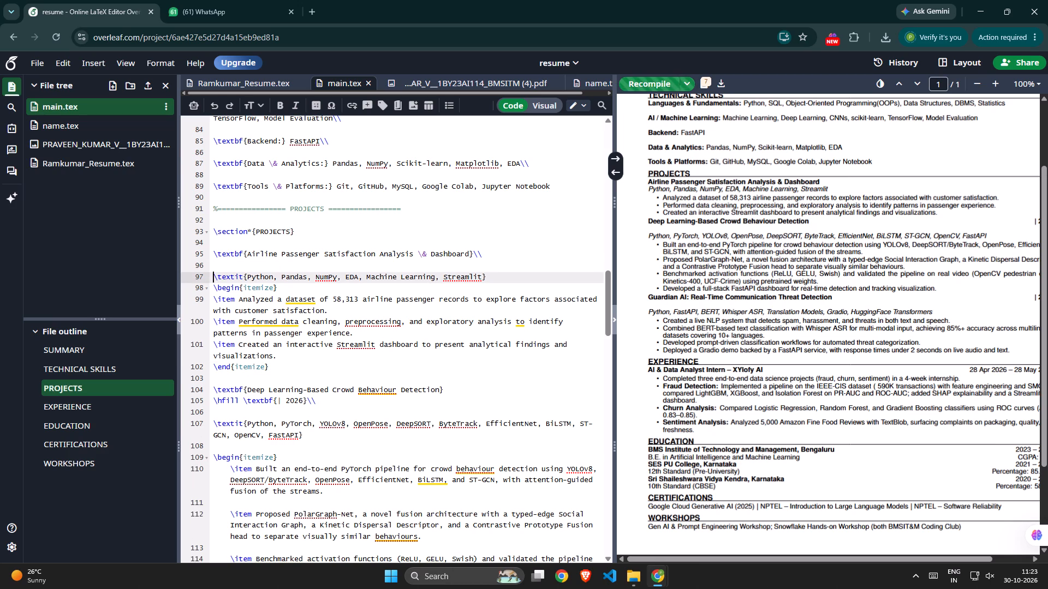
click(211, 292)
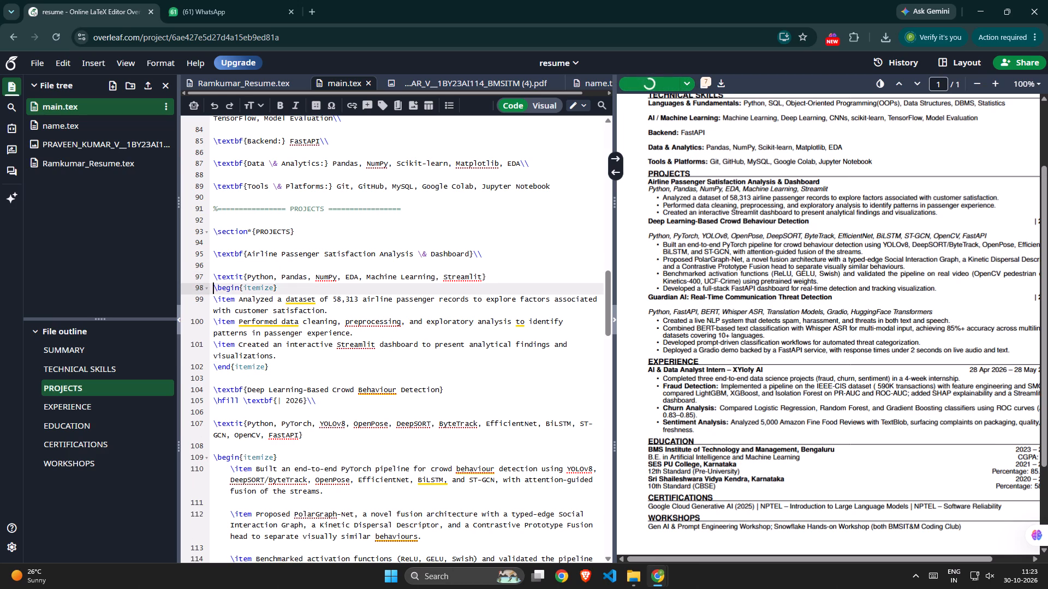
click(212, 300)
key(Return)
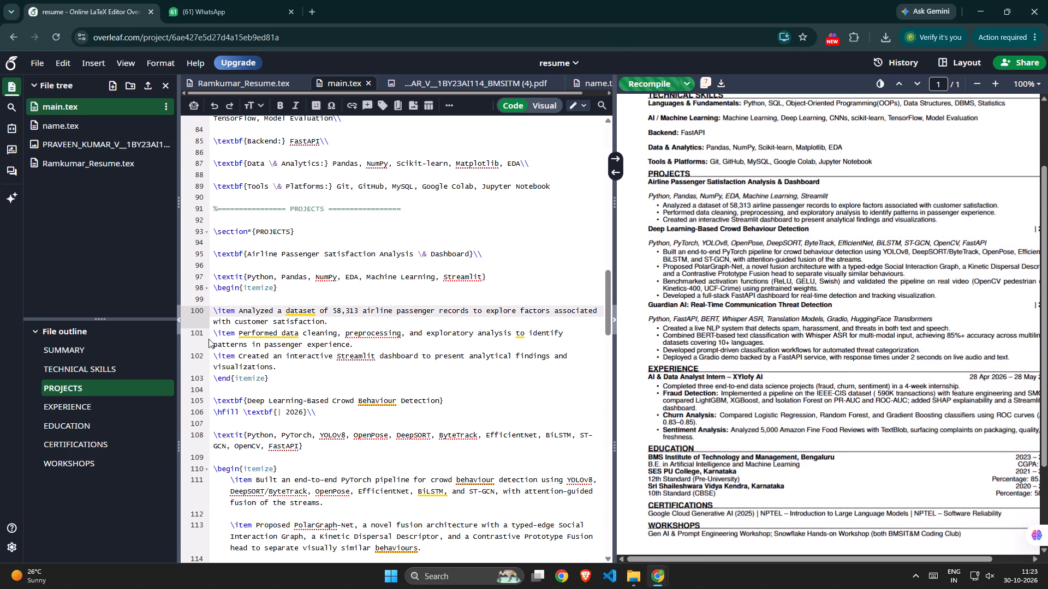
click(211, 330)
key(Return)
click(213, 364)
key(Return)
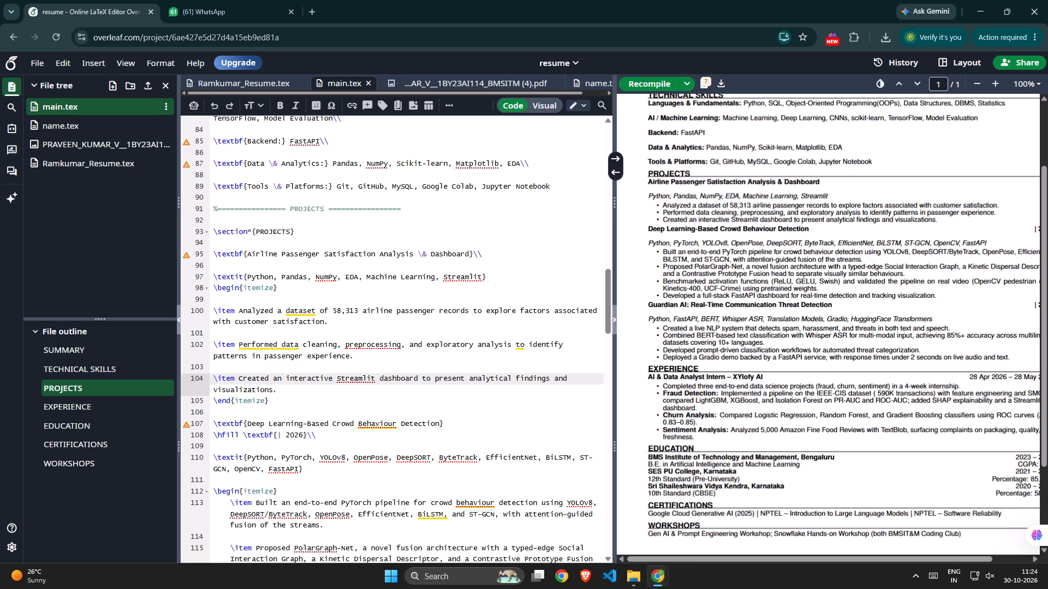
Copy the MedGuide AI -- Retrieval-Augmented Healthcare Assistant project, from its title through the end of its list, from the new candidate's résumé .tex file.
scroll(259, 300, down, 3)
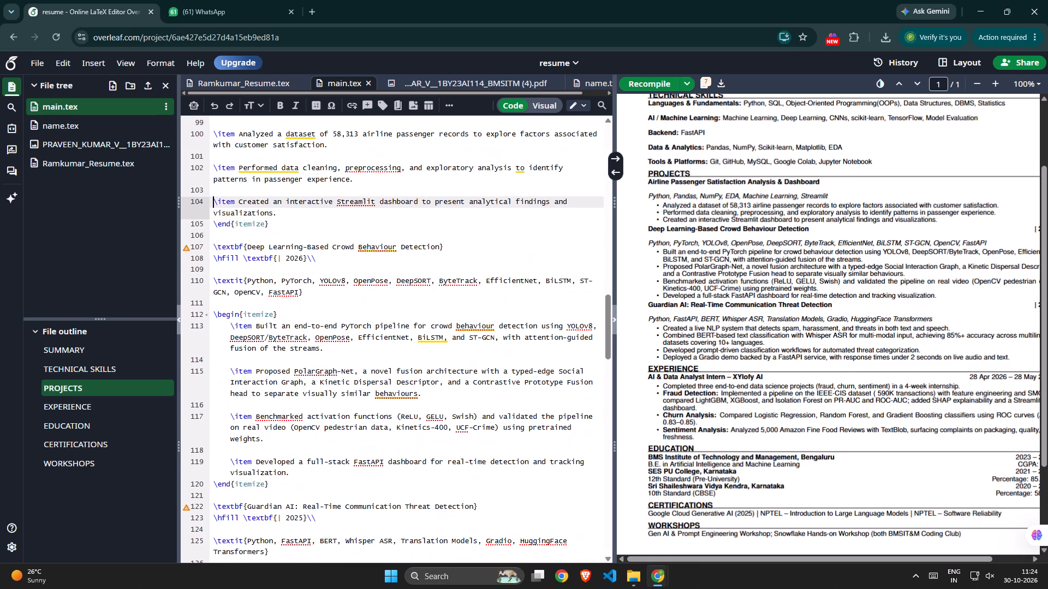
scroll(258, 298, up, 2)
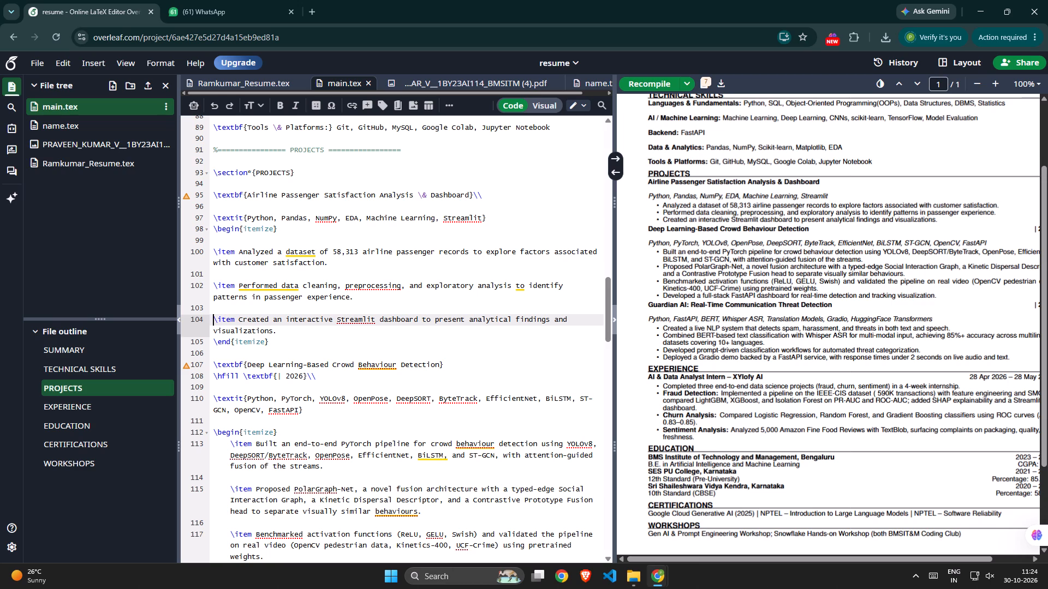
scroll(514, 303, down, 7)
scroll(506, 308, up, 6)
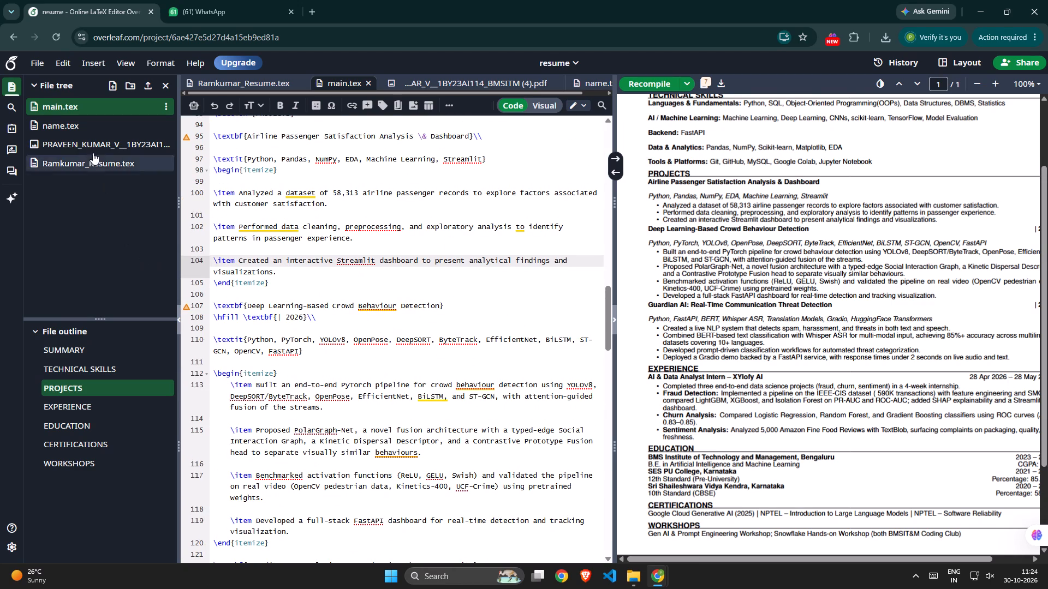
click(102, 167)
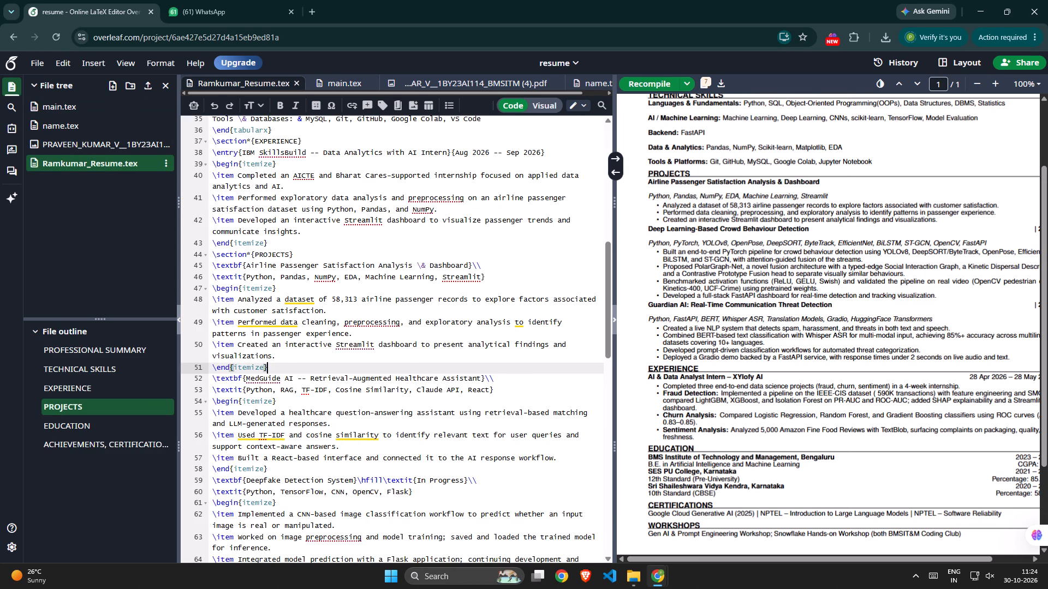
scroll(266, 322, down, 2)
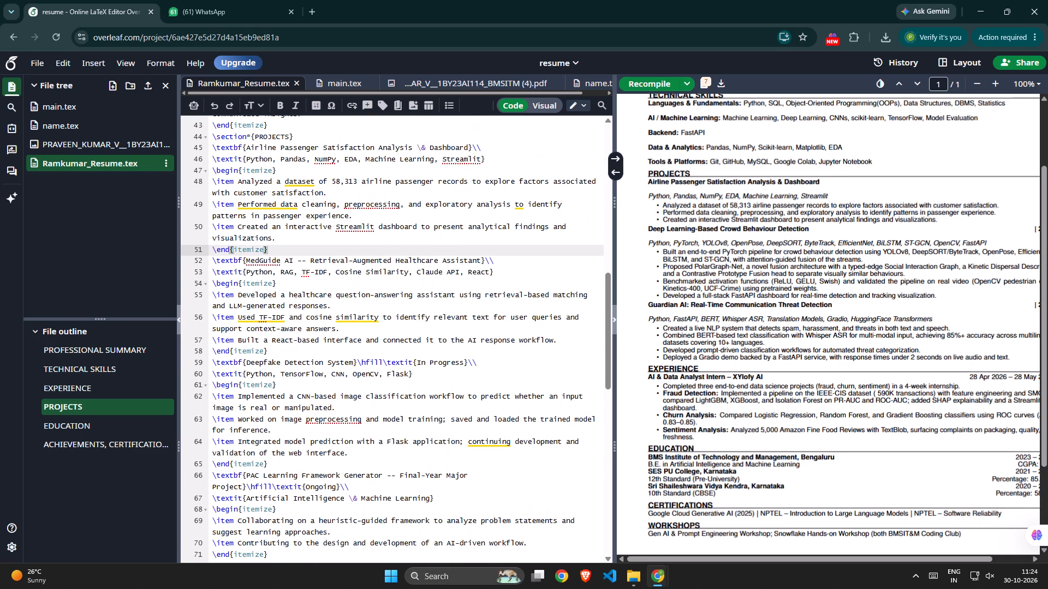
scroll(250, 282, down, 2)
scroll(250, 282, up, 2)
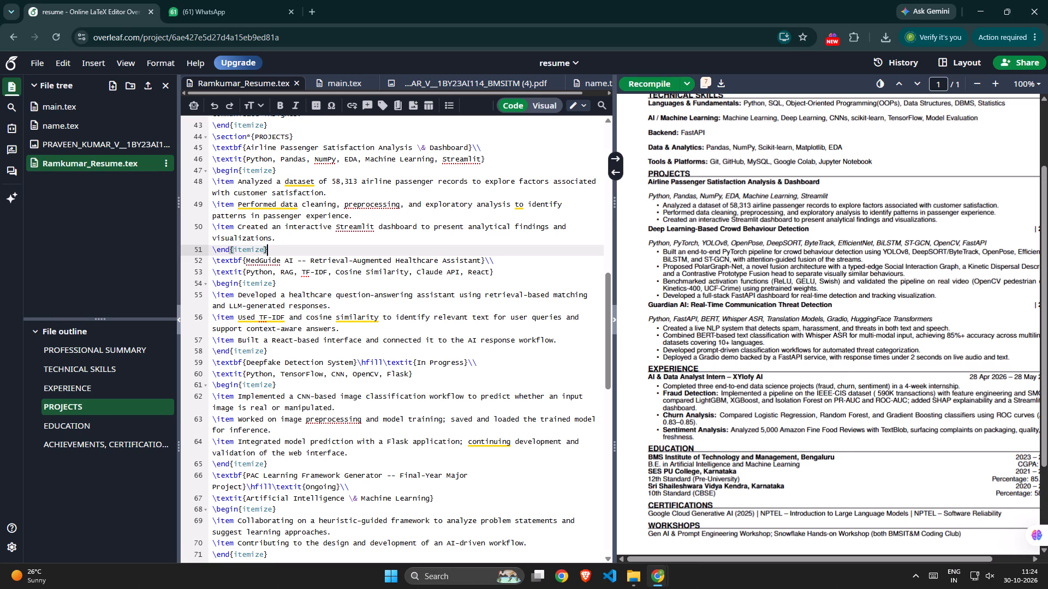
drag(211, 260, 255, 316)
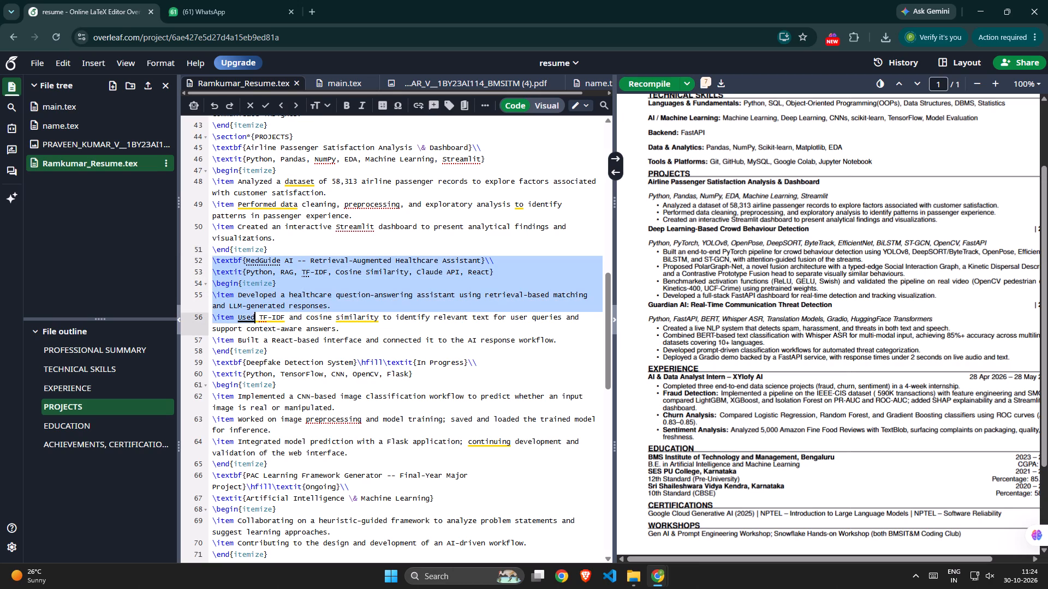
drag(255, 316, 286, 355)
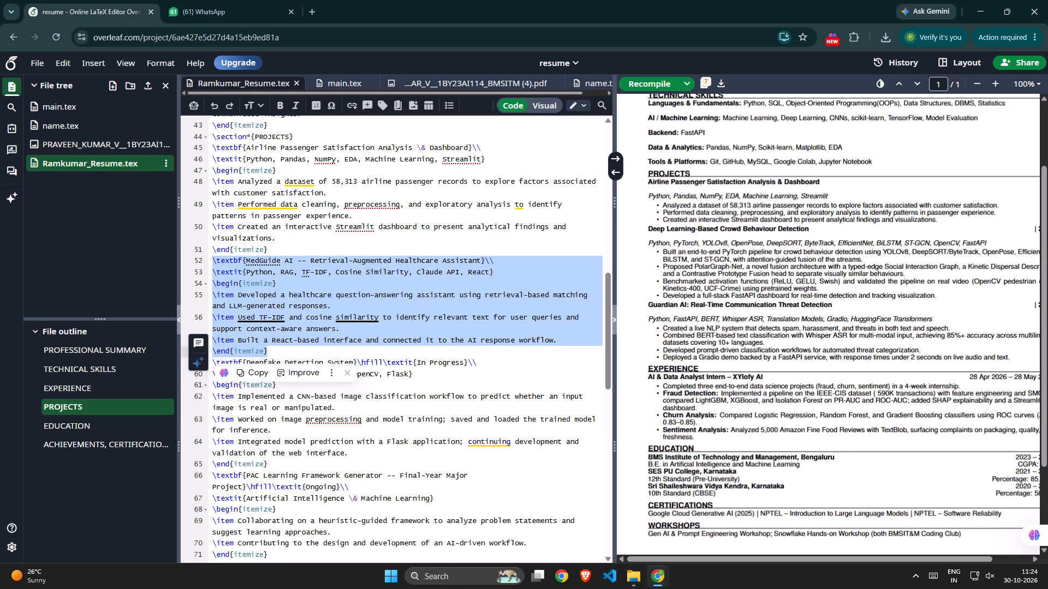
key(ctrl+c)
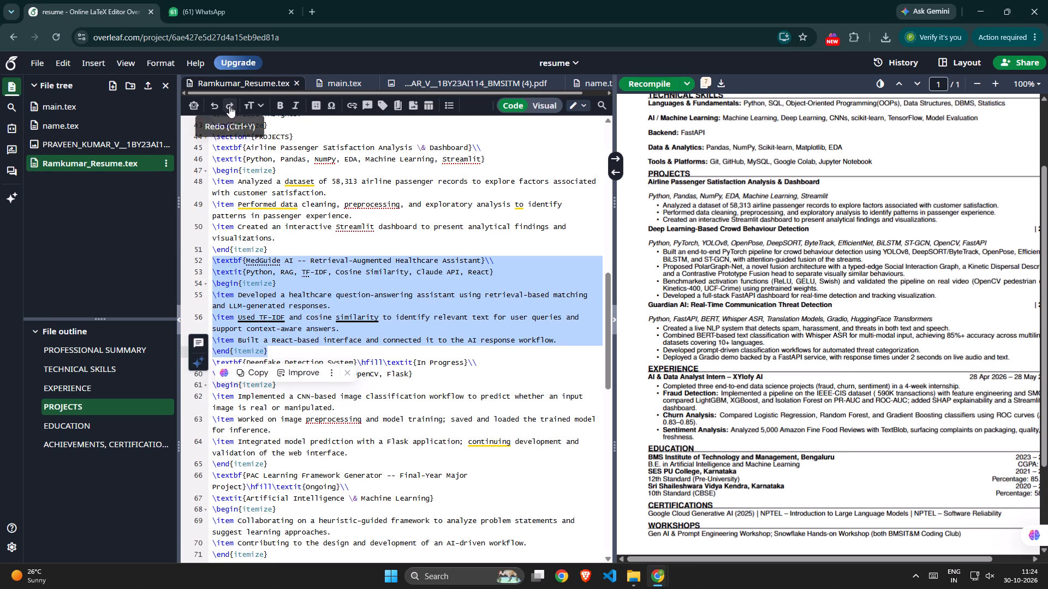
Replace the entire Deep Learning-Based Crowd Behaviour Detection project in main.tex, from title through end of list, with the copied MedGuide AI project.
click(150, 109)
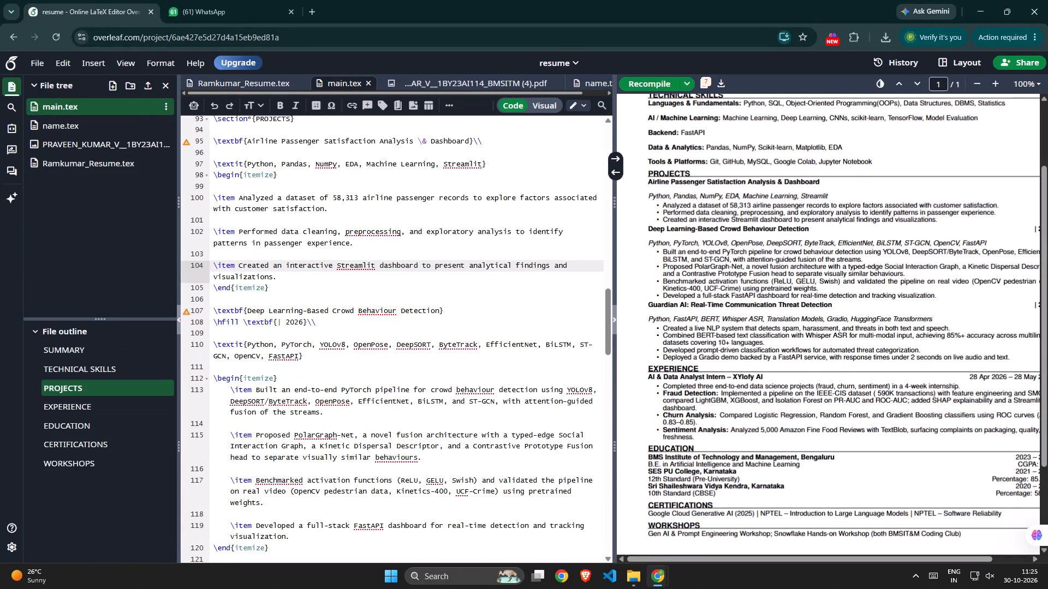
scroll(297, 270, down, 2)
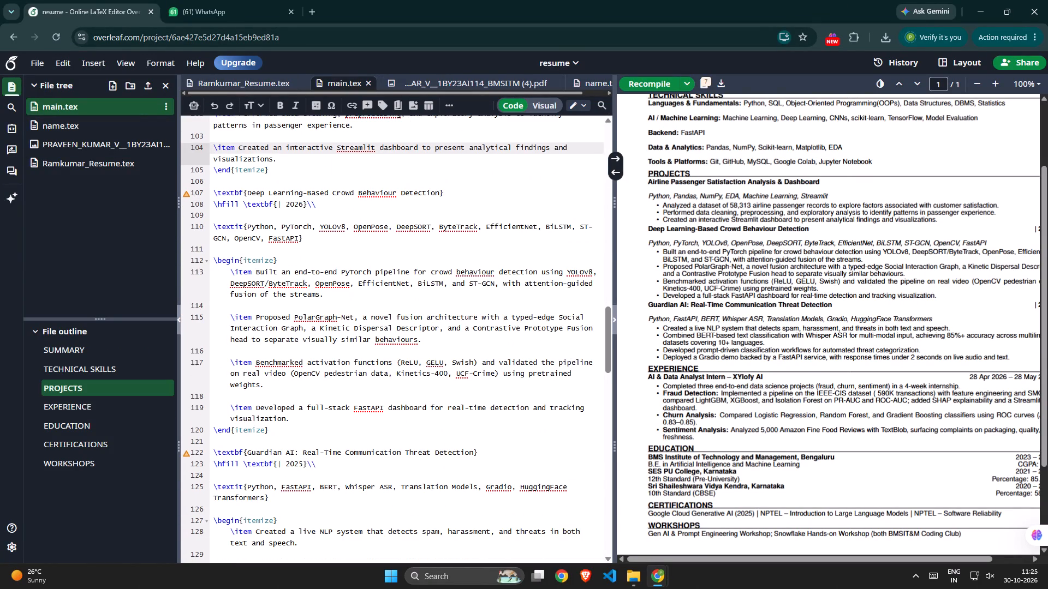
drag(212, 190, 320, 396)
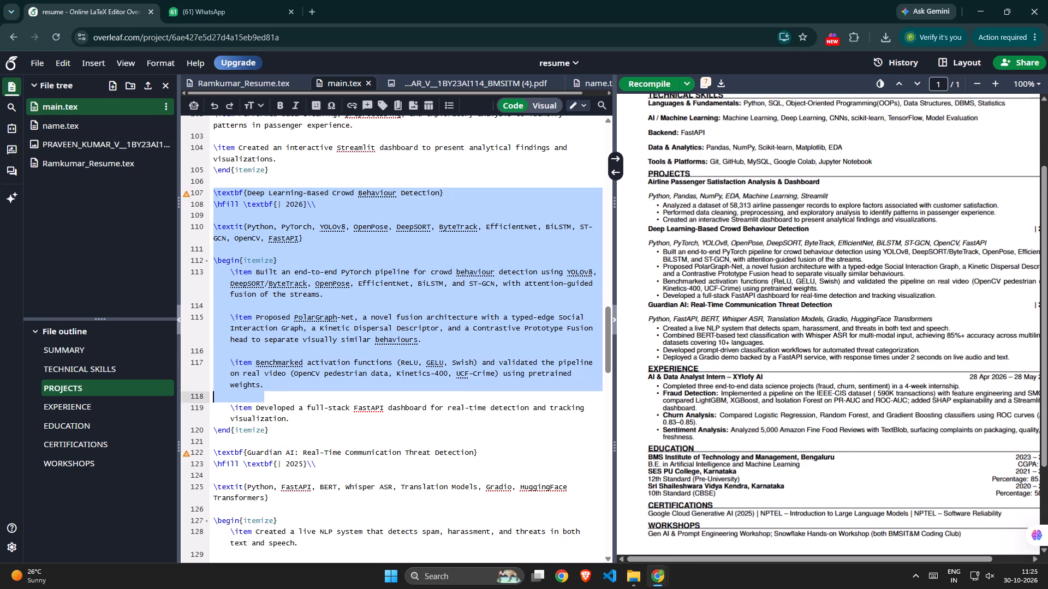
drag(320, 396, 330, 431)
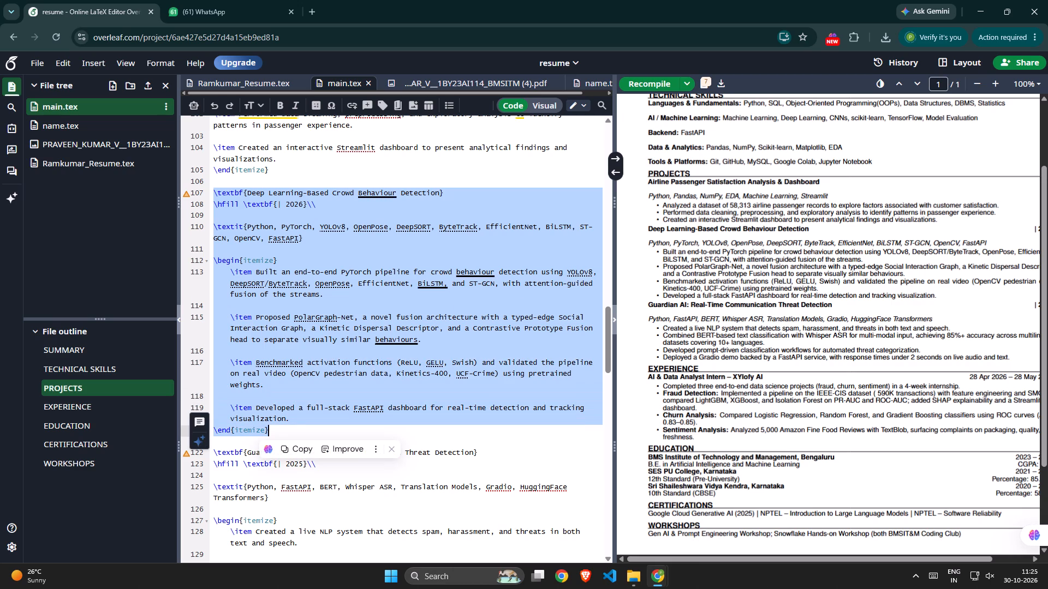
click(398, 250)
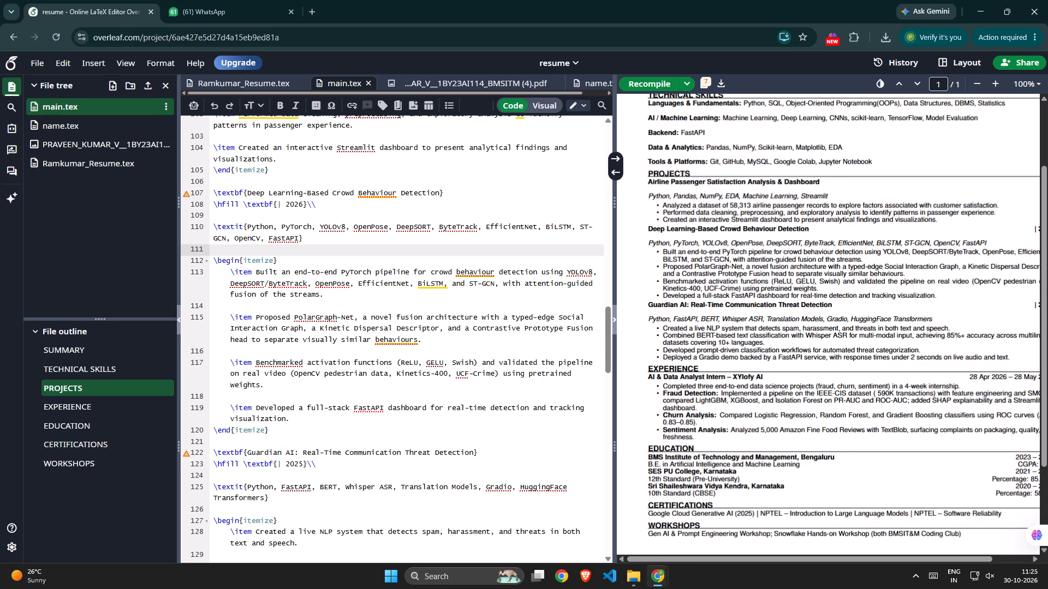
drag(213, 193, 314, 432)
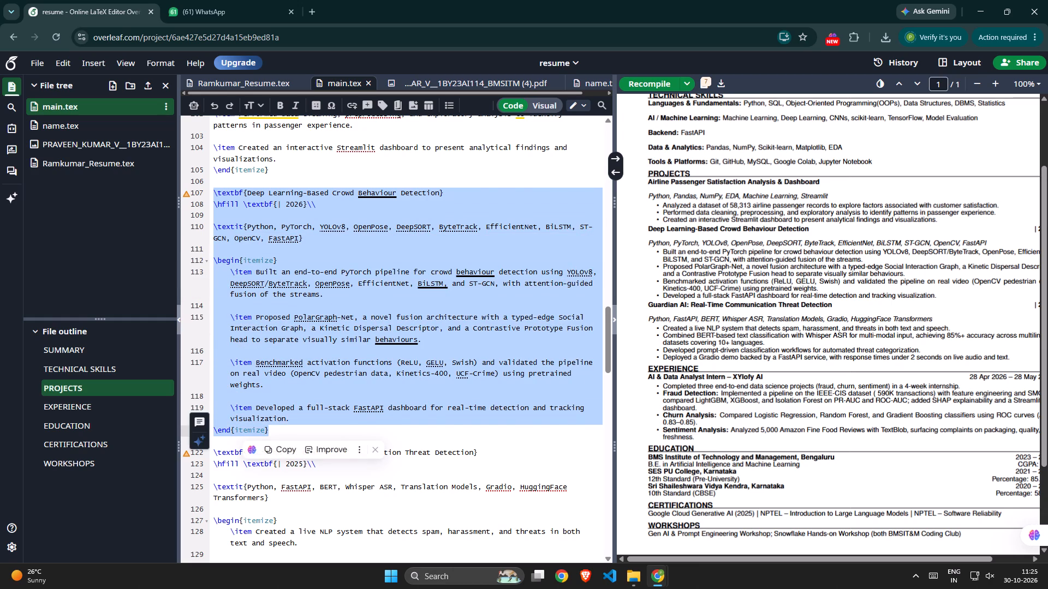
key(ctrl+v)
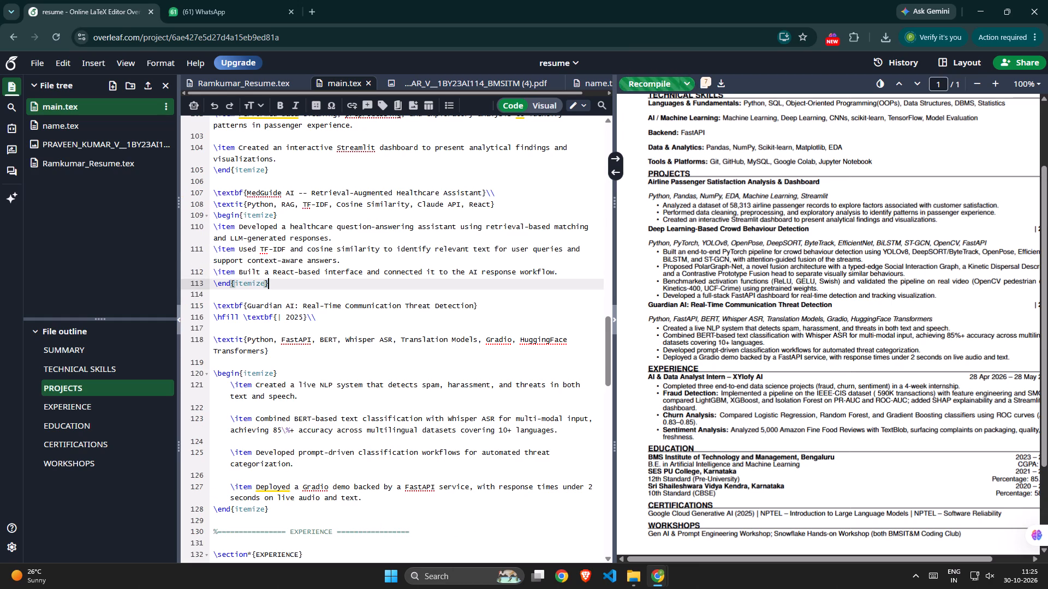
Insert a blank line before the MedGuide AI project's italic technologies line and before each of its first two list items in main.tex.
click(213, 205)
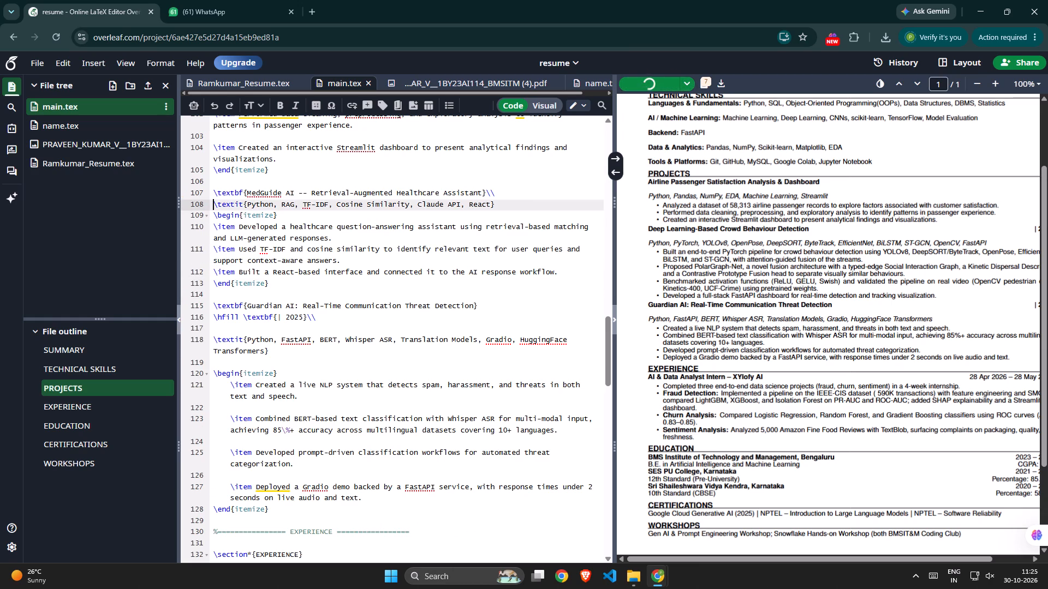
key(Return)
click(212, 241)
key(Return)
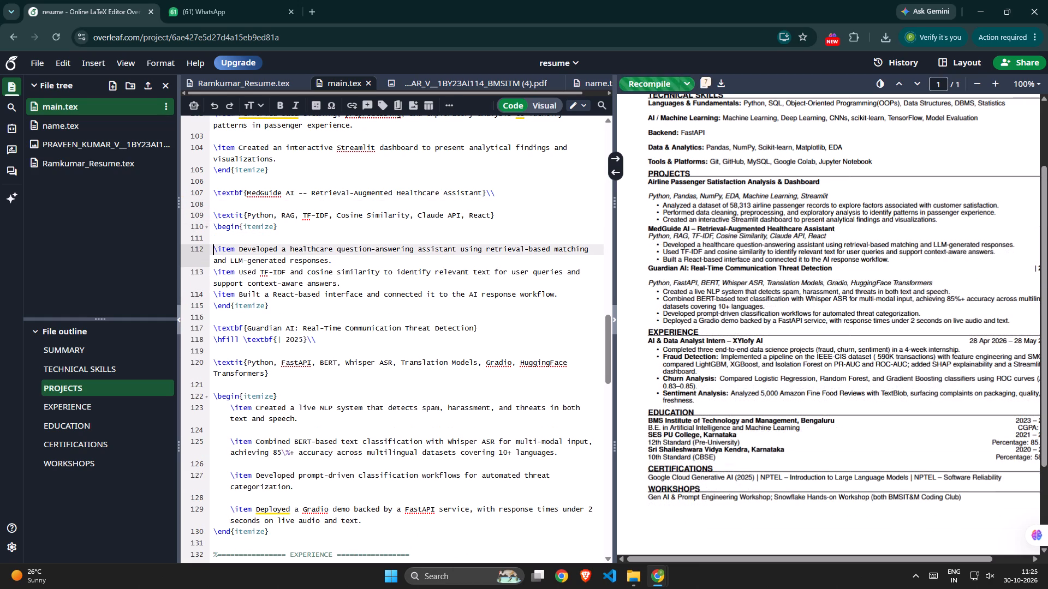
click(212, 270)
key(Return)
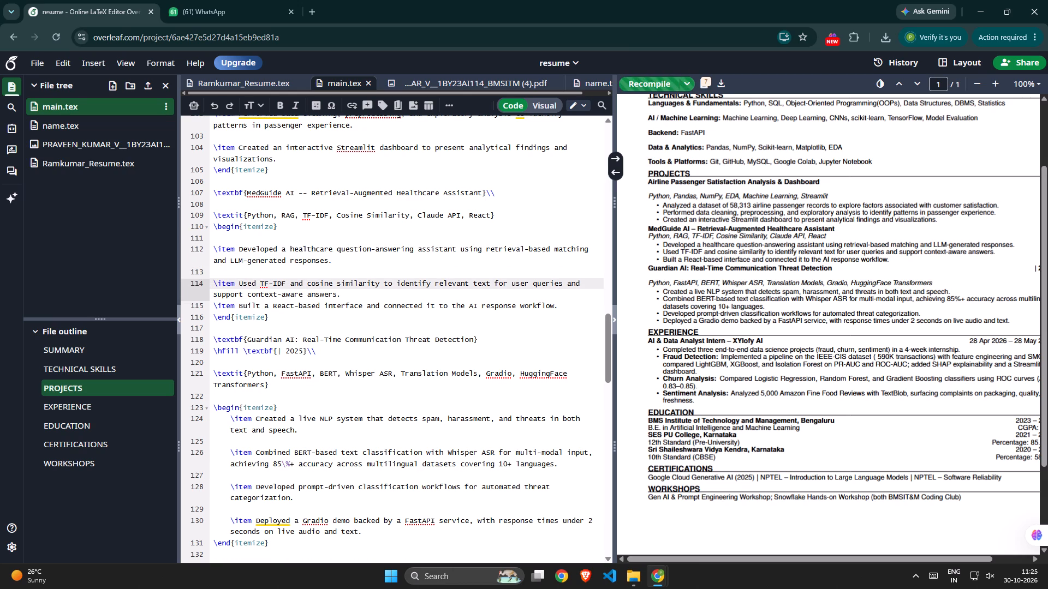
Insert a blank line before the MedGuide AI project's last list item and before the Airline Passenger project's \end{itemize} in main.tex.
click(211, 305)
key(Return)
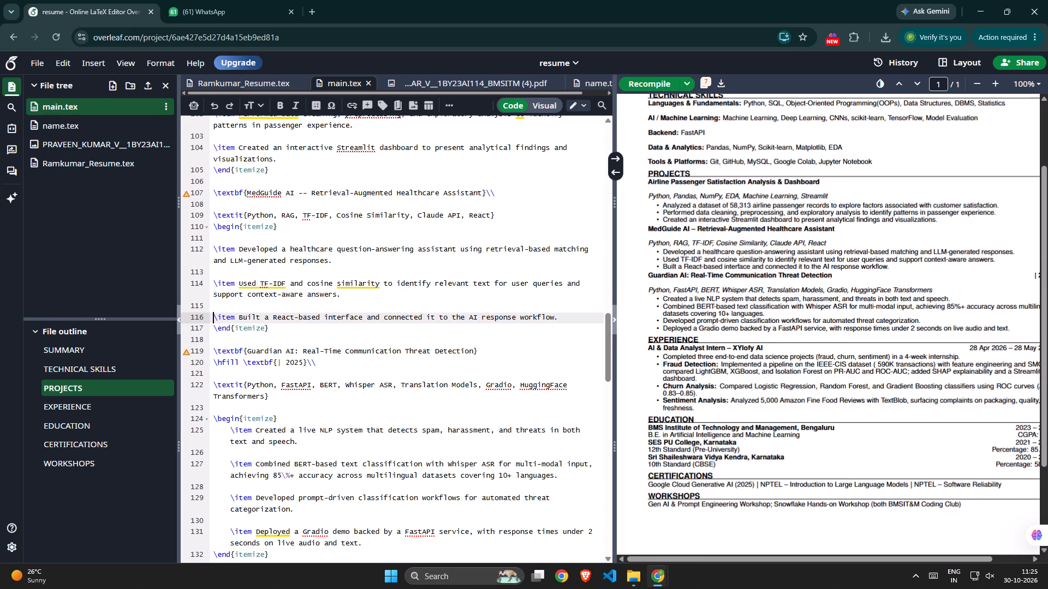
click(211, 173)
key(Return)
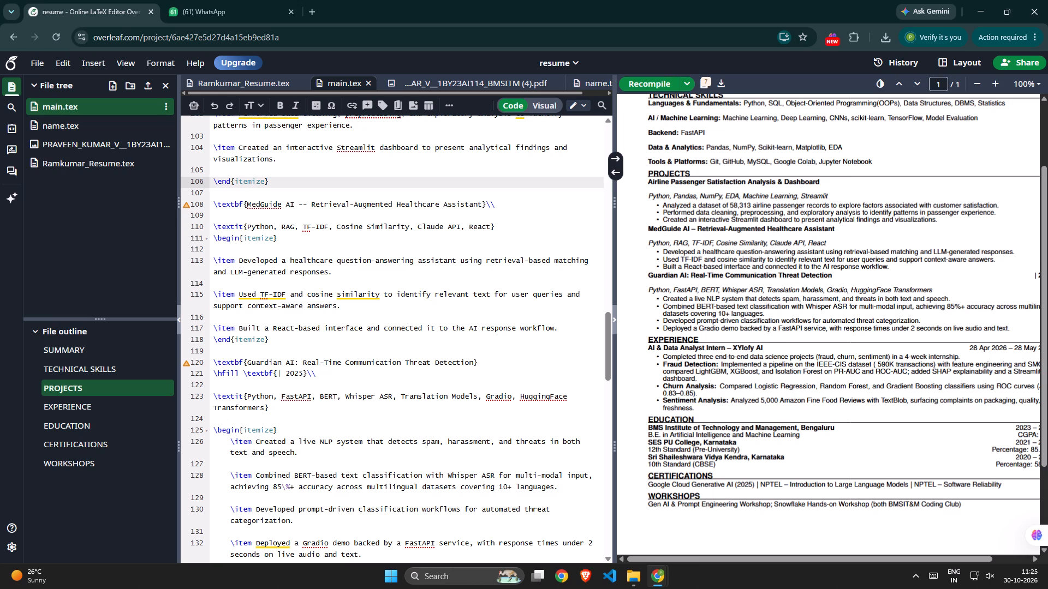
click(213, 183)
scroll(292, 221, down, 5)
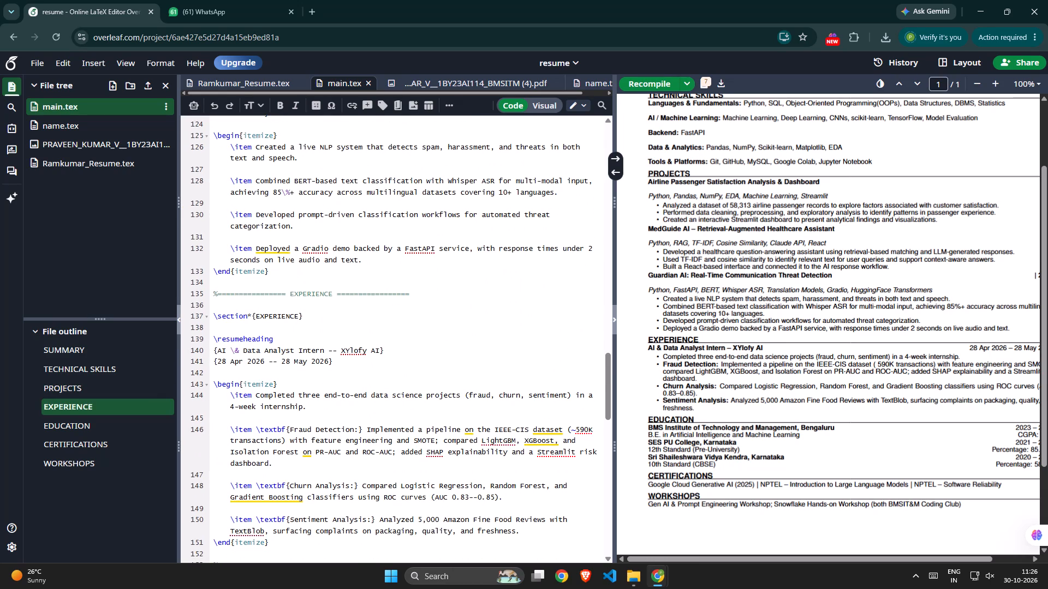
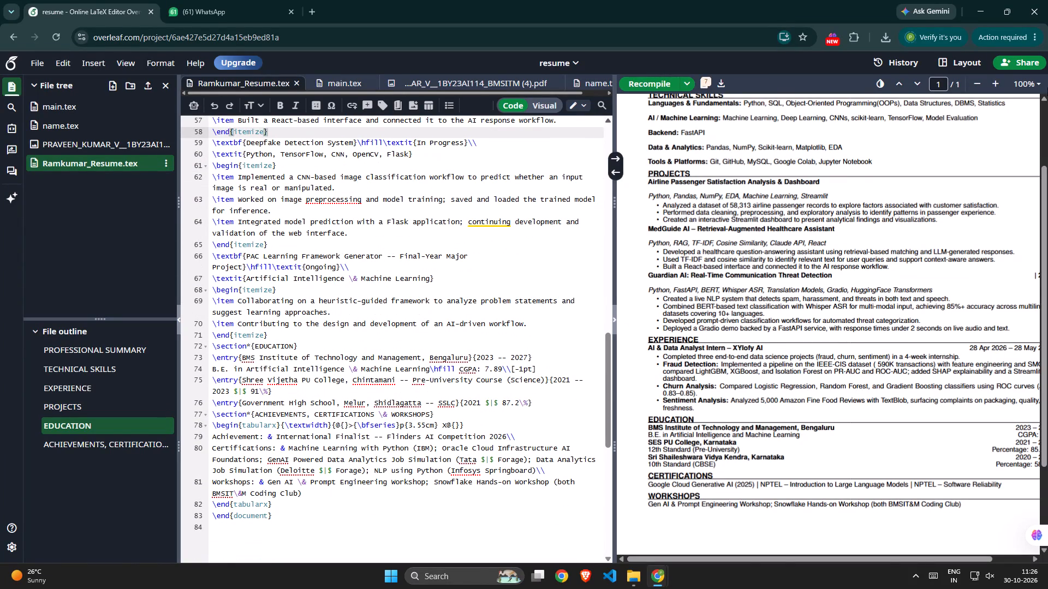
Select the PAC Learning Framework Generator -- Final-Year Major Project entry, from its title through the end of its list, in the new candidate's résumé .tex file.
drag(209, 255, 305, 330)
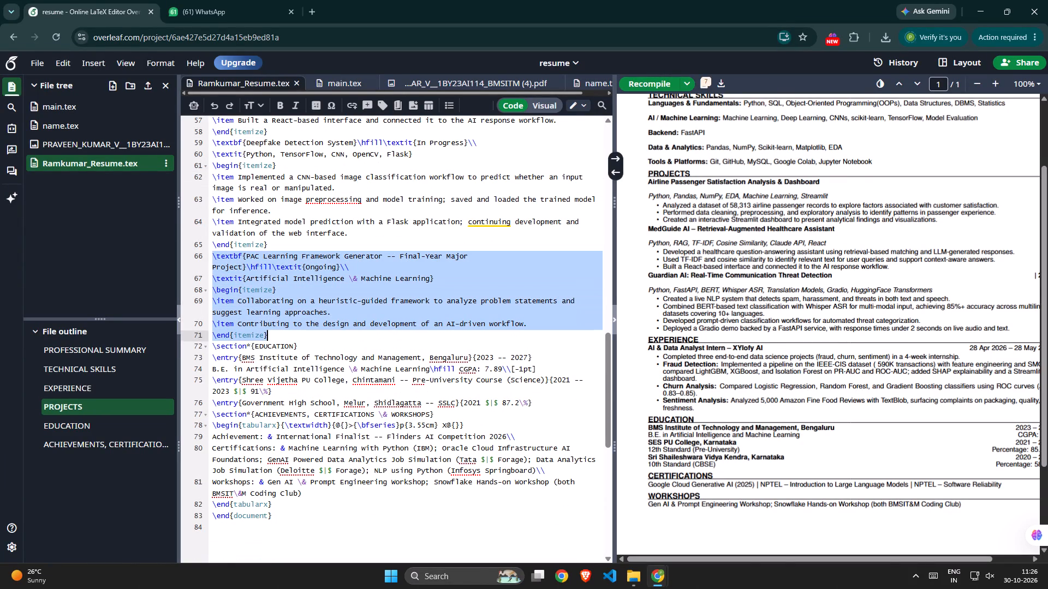
drag(305, 330, 309, 334)
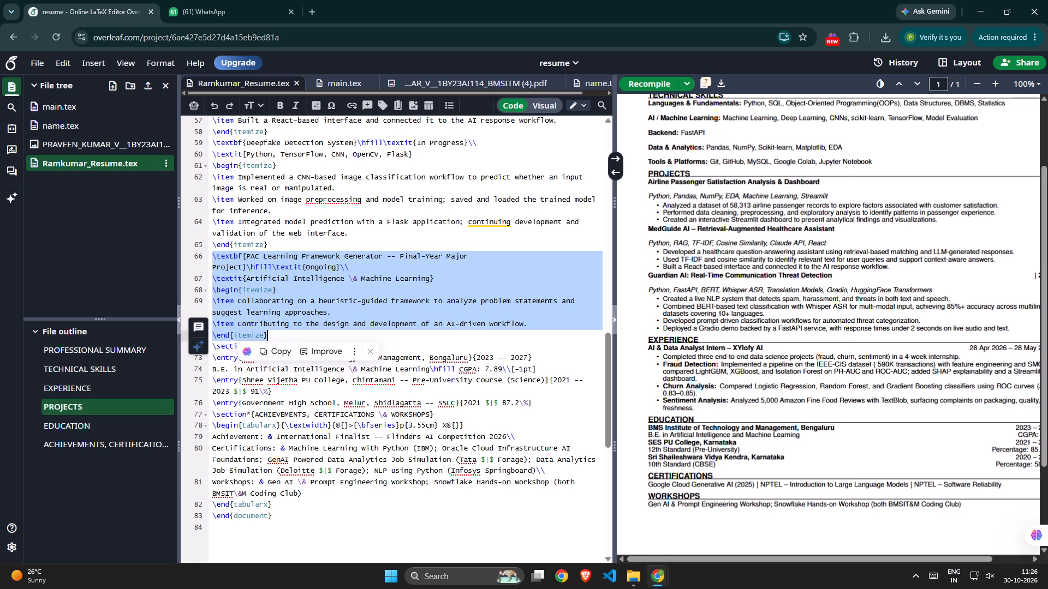
Copy the selected PAC Learning Framework Generator -- Final-Year Major Project entry, title through end of list, from the new candidate's résumé .tex file.
key(ctrl+c)
Replace the entire Guardian AI: Real-Time Communication Threat Detection project in main.tex, from title through end of list, with the copied PAC Learning project.
click(119, 101)
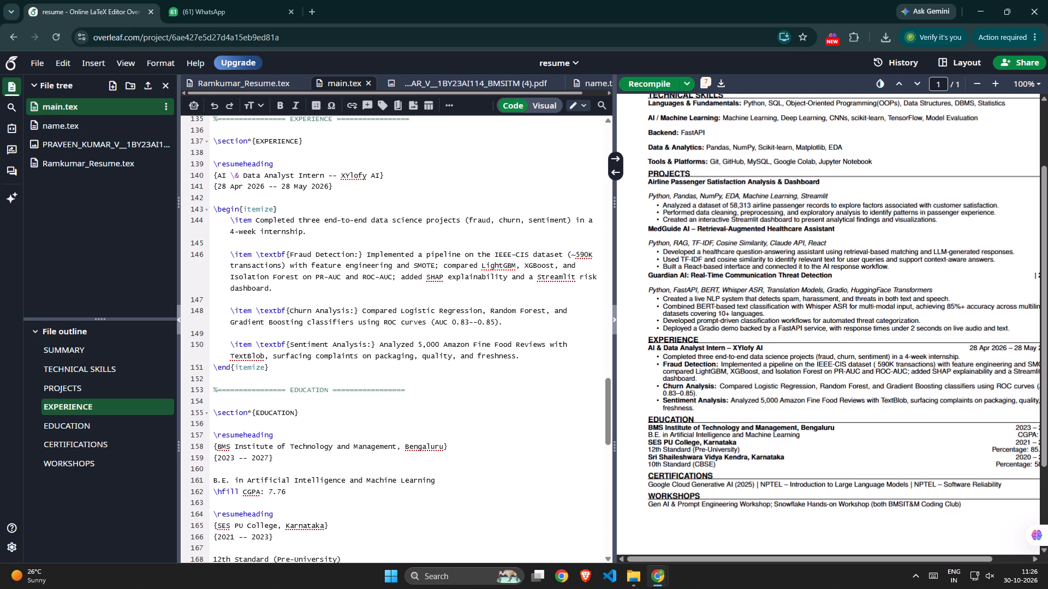
scroll(232, 178, up, 4)
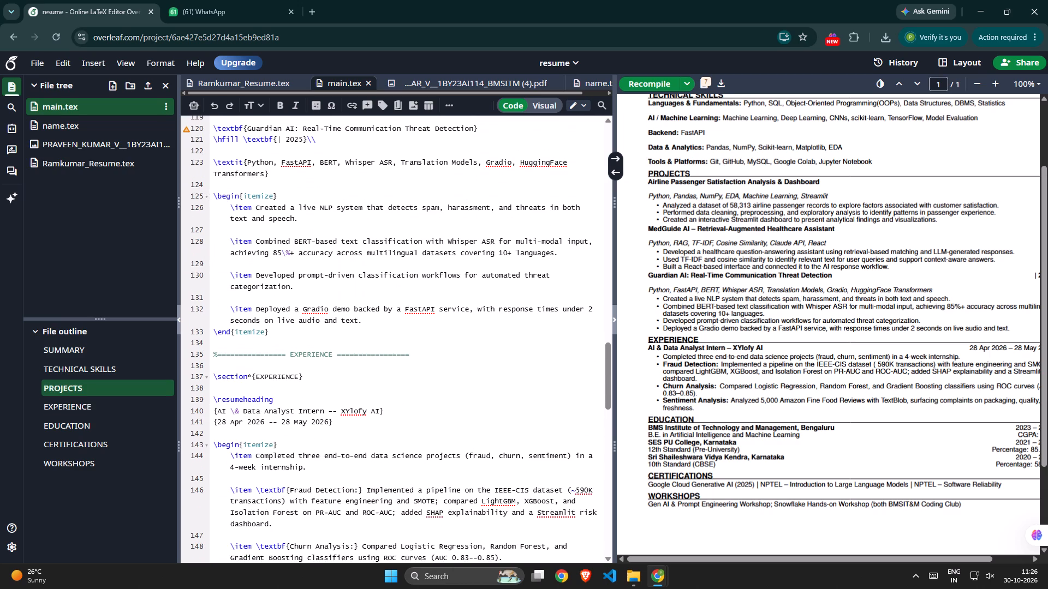
scroll(233, 155, up, 1)
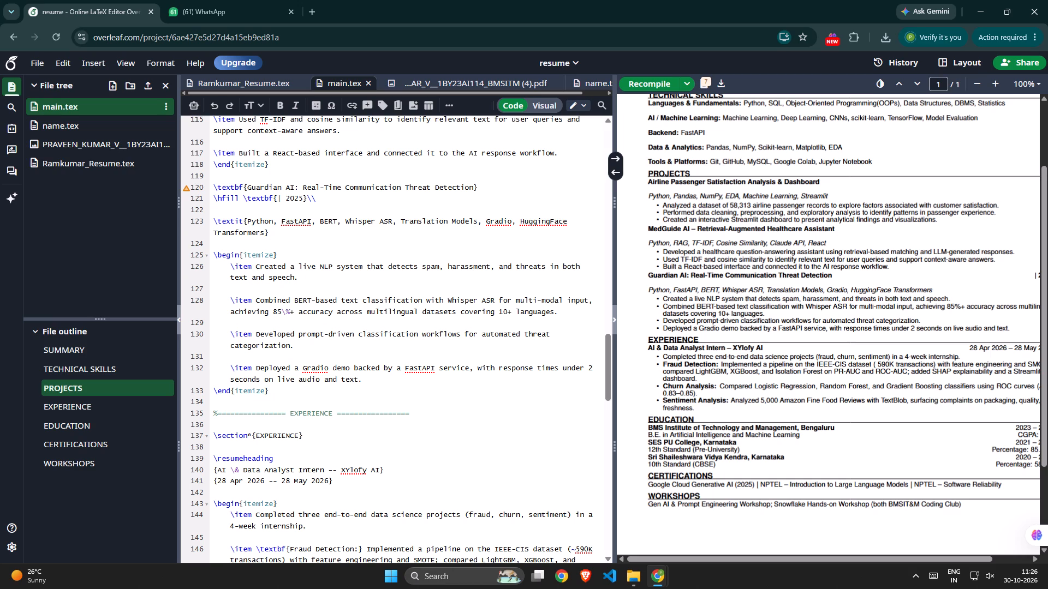
drag(212, 183, 316, 382)
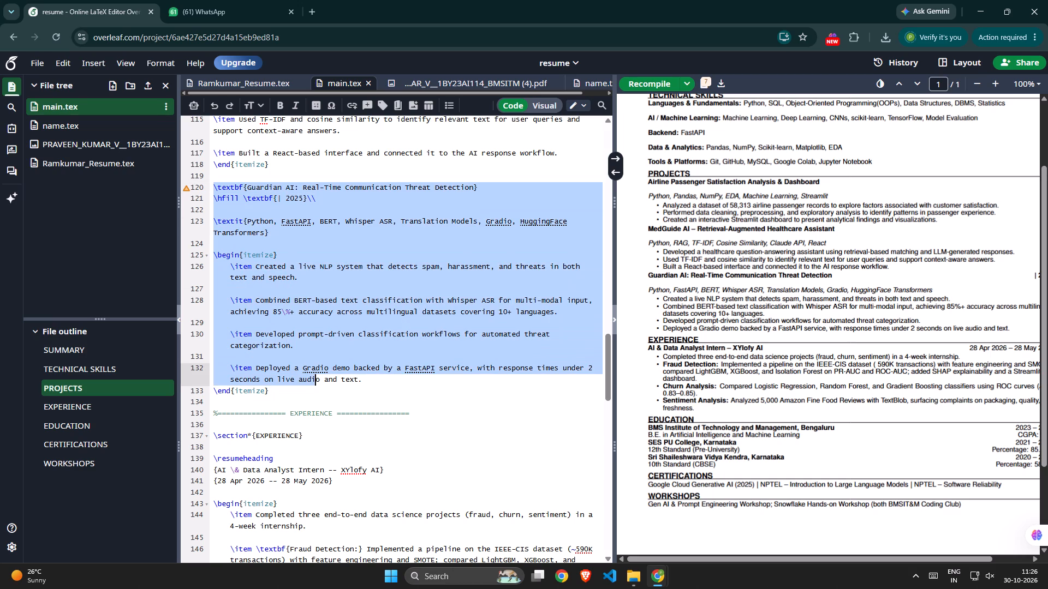
drag(316, 382, 321, 392)
key(ctrl+v)
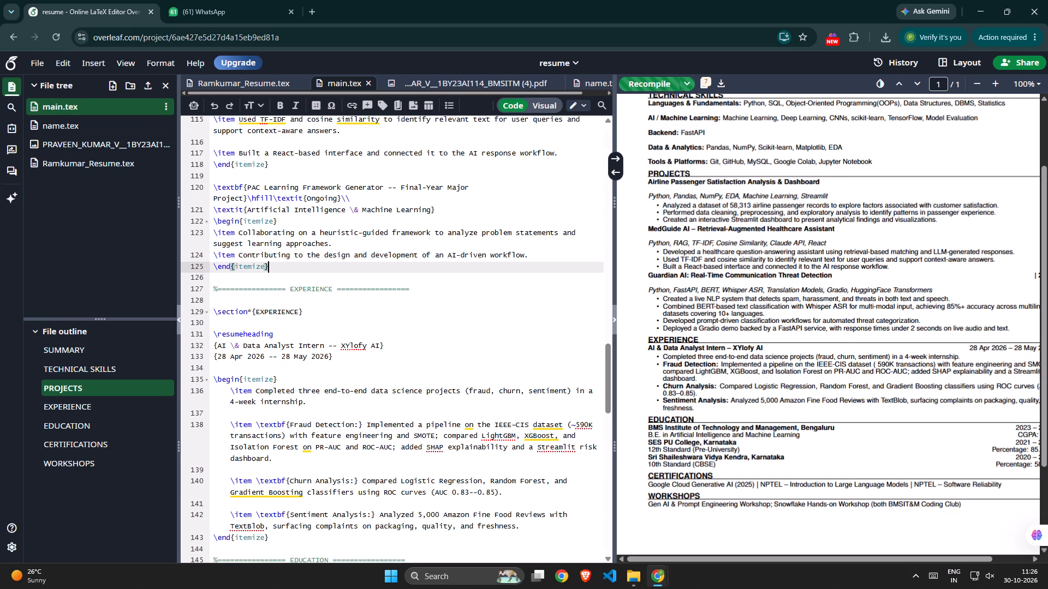
Insert a blank line before the PAC Learning project's title, italic line, list opening, each of its two items and list end in main.tex.
click(215, 189)
key(Return)
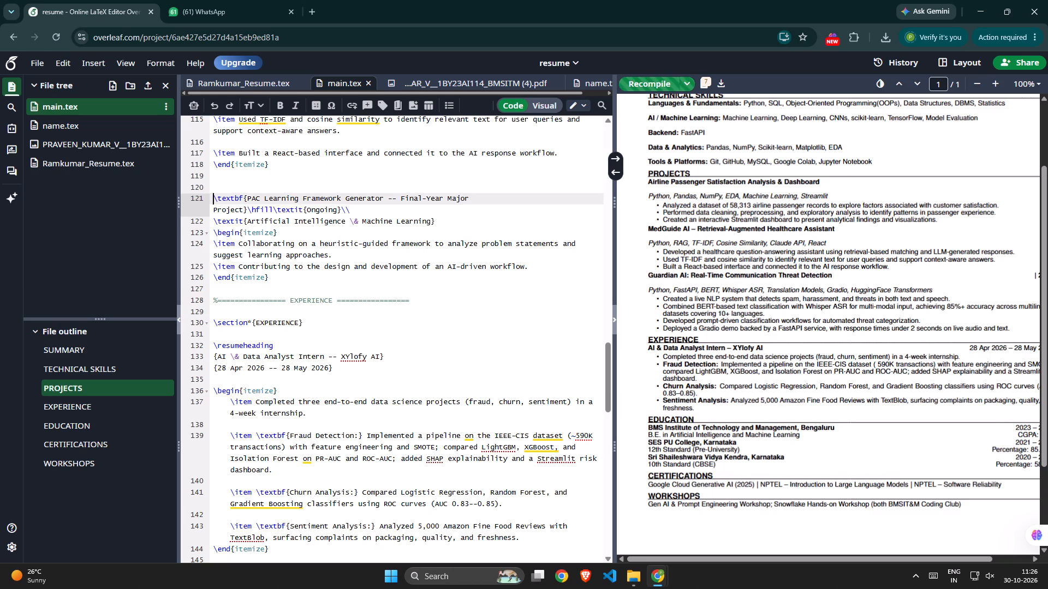
click(213, 223)
key(Return)
click(214, 243)
key(Return)
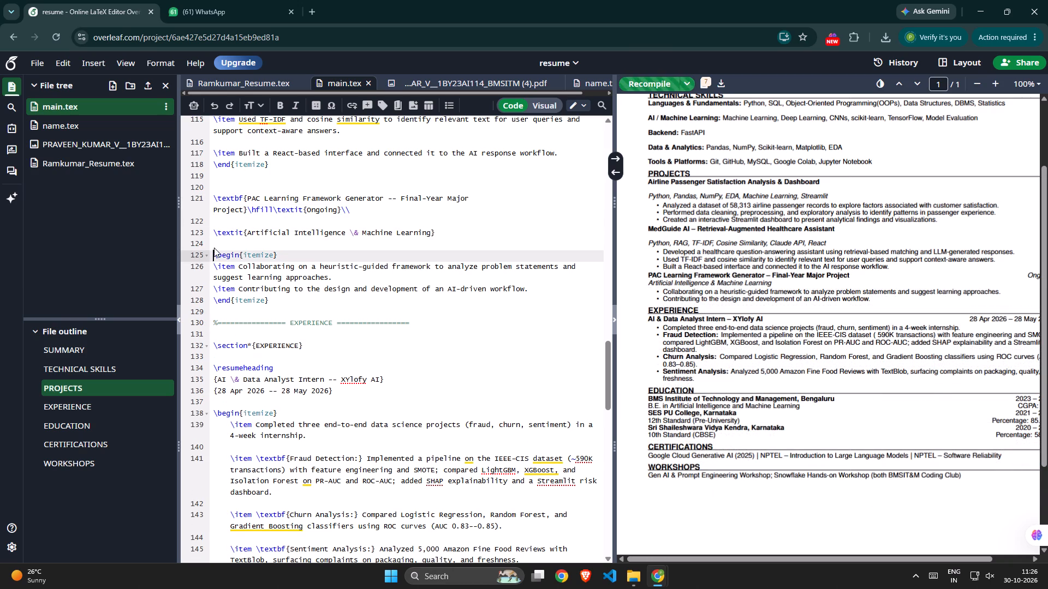
click(211, 266)
key(Return)
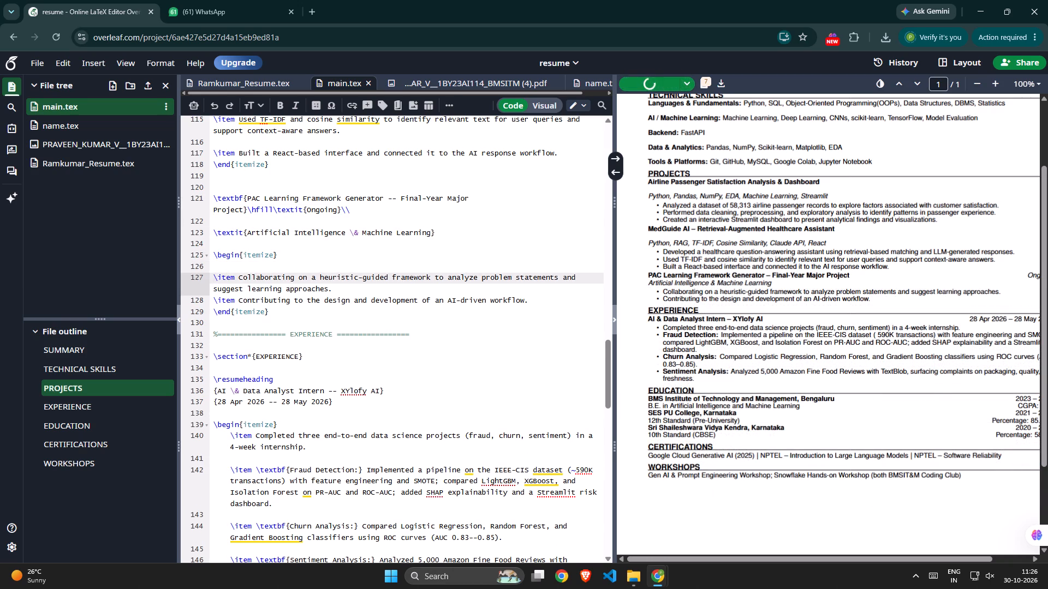
click(212, 300)
key(Return)
click(212, 320)
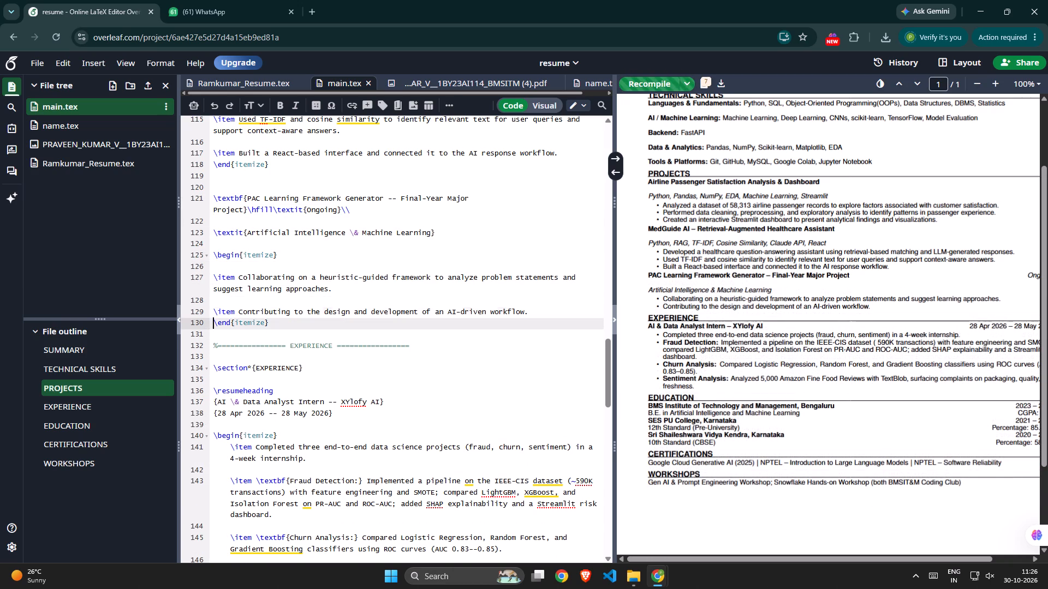
key(Return)
Examine the revised projects in main.tex and check the compiled résumé preview from its header to the workshops section.
scroll(370, 287, up, 1)
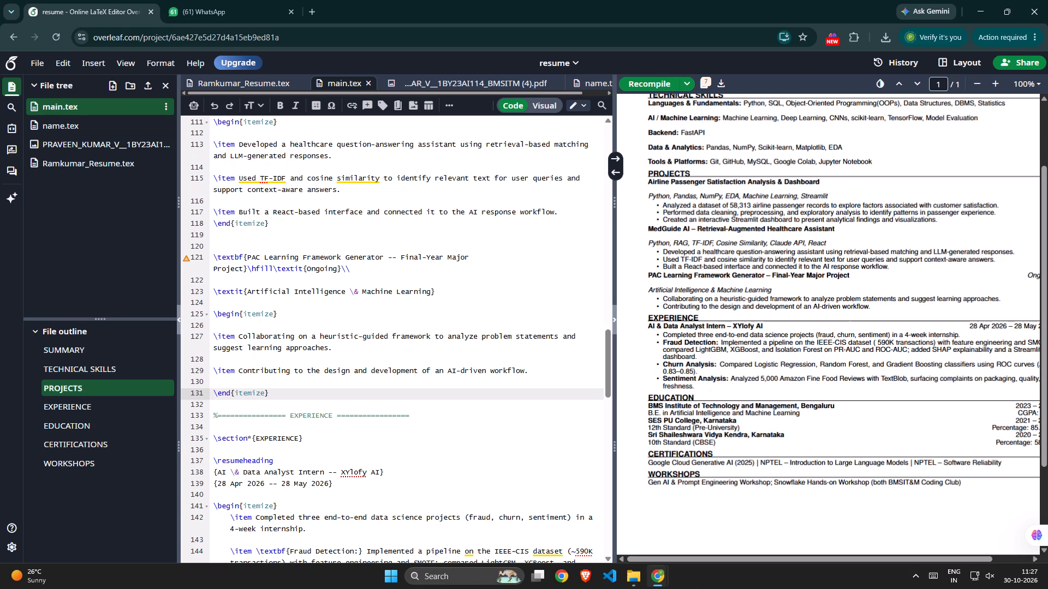
scroll(863, 321, up, 3)
scroll(863, 321, down, 4)
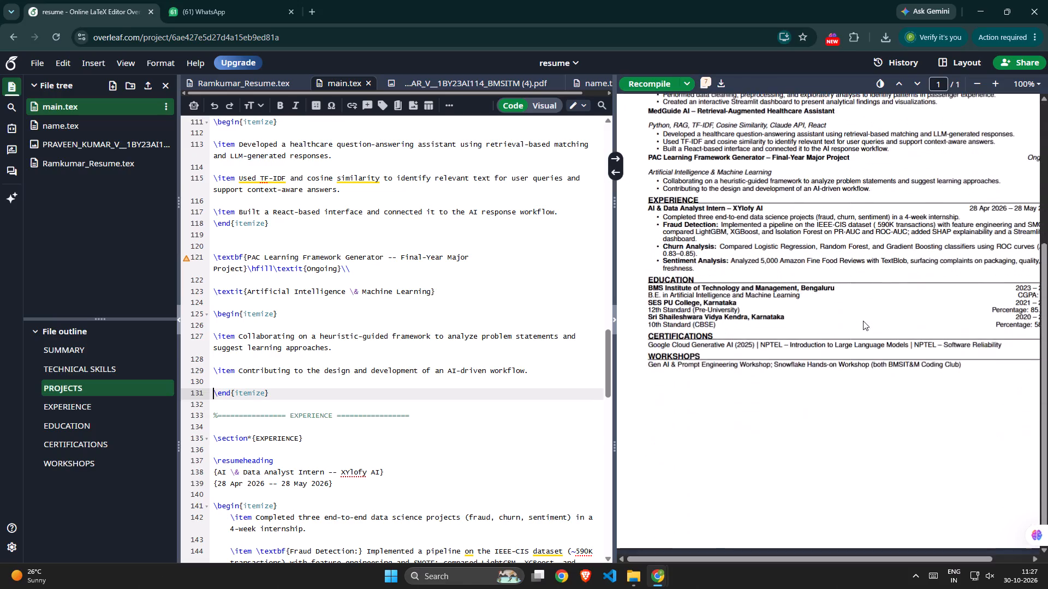
scroll(631, 302, up, 1)
scroll(350, 245, up, 3)
scroll(350, 245, down, 1)
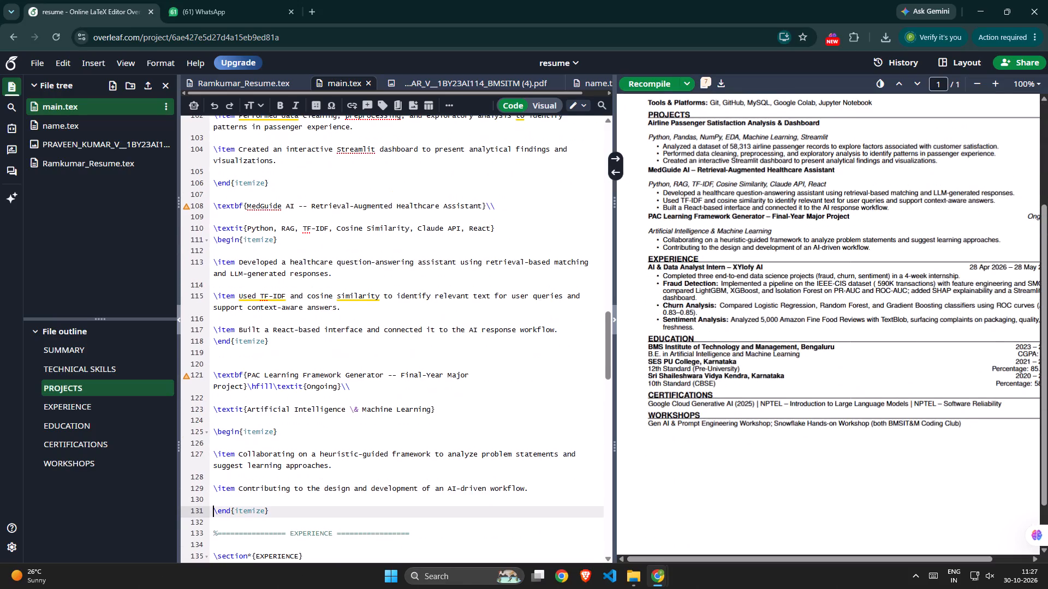
scroll(754, 287, up, 4)
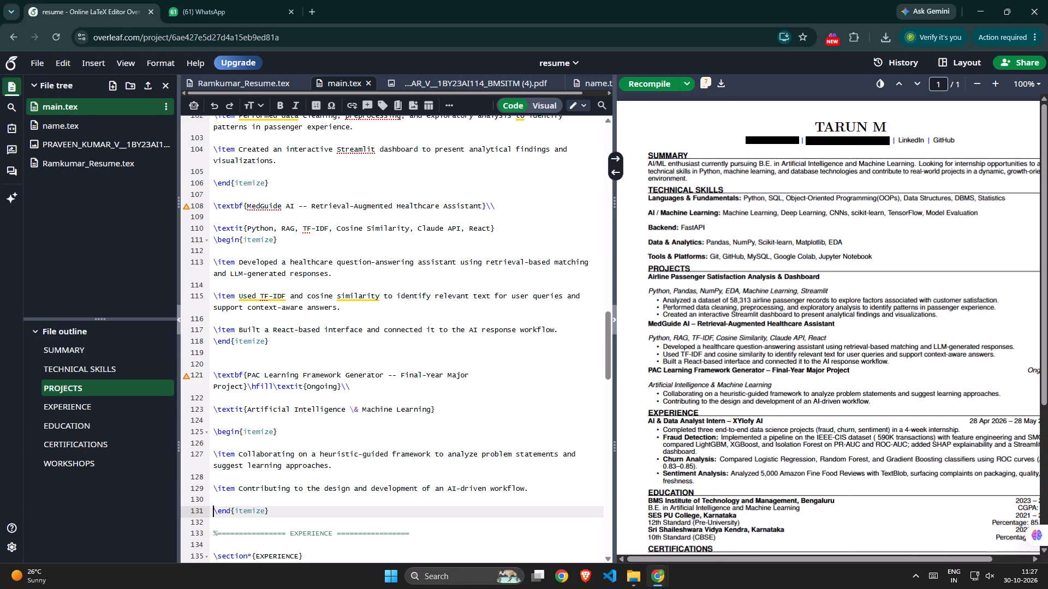
Delete the EXPERIENCE section with the XYlofy AI internship from main.tex, from its section heading through the list end, leaving the comment divider.
scroll(528, 270, down, 7)
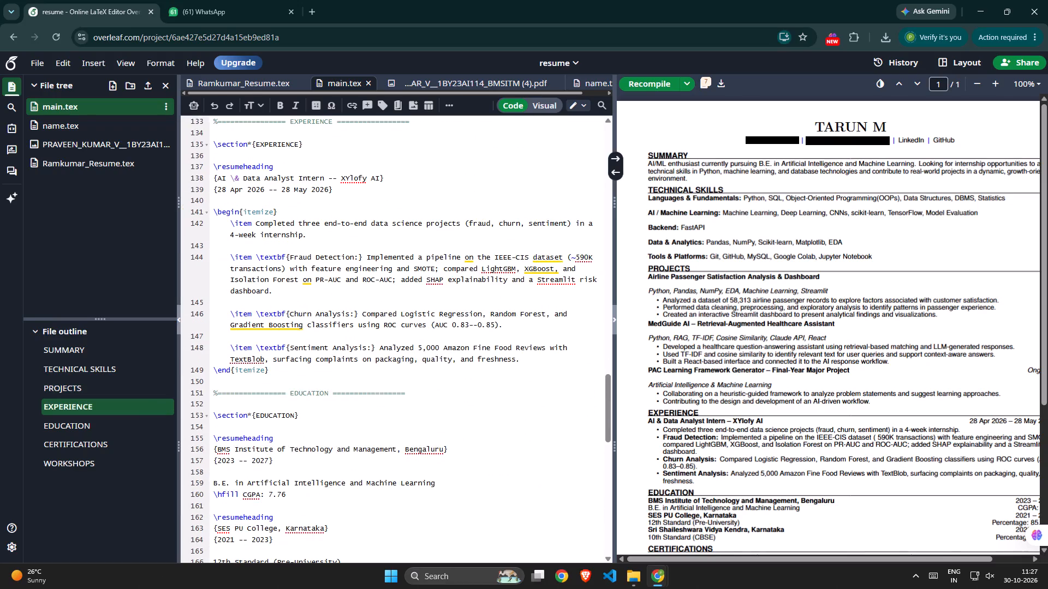
click(218, 142)
drag(215, 141, 313, 364)
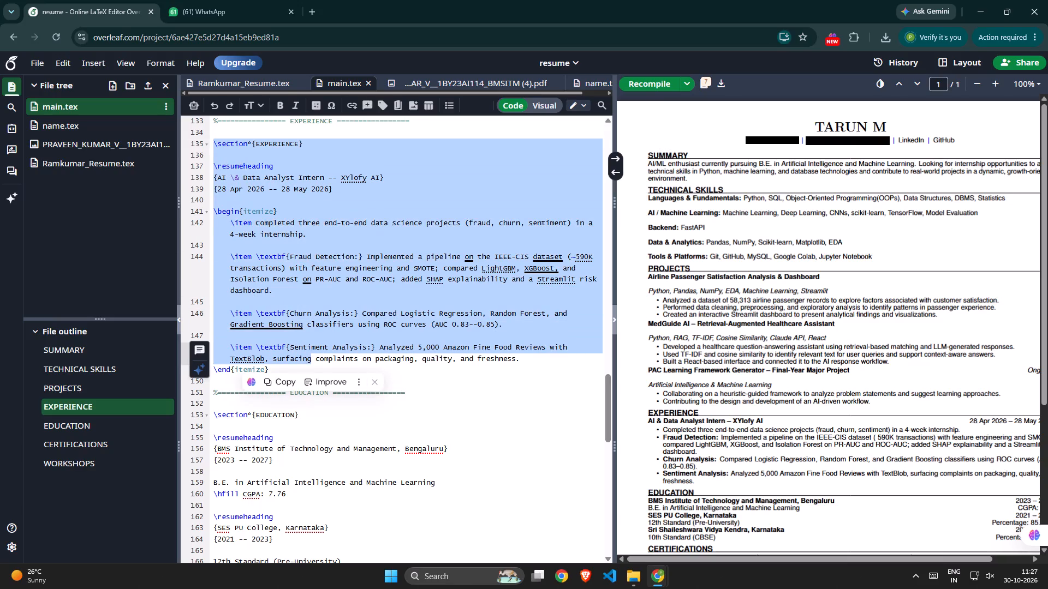
drag(295, 364, 197, 140)
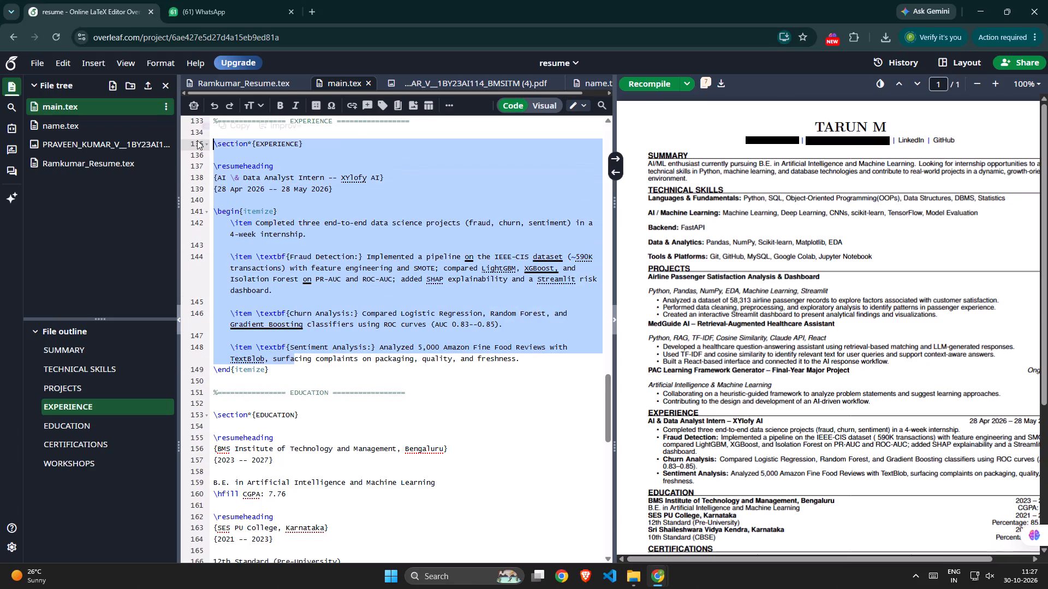
key(BackSpace)
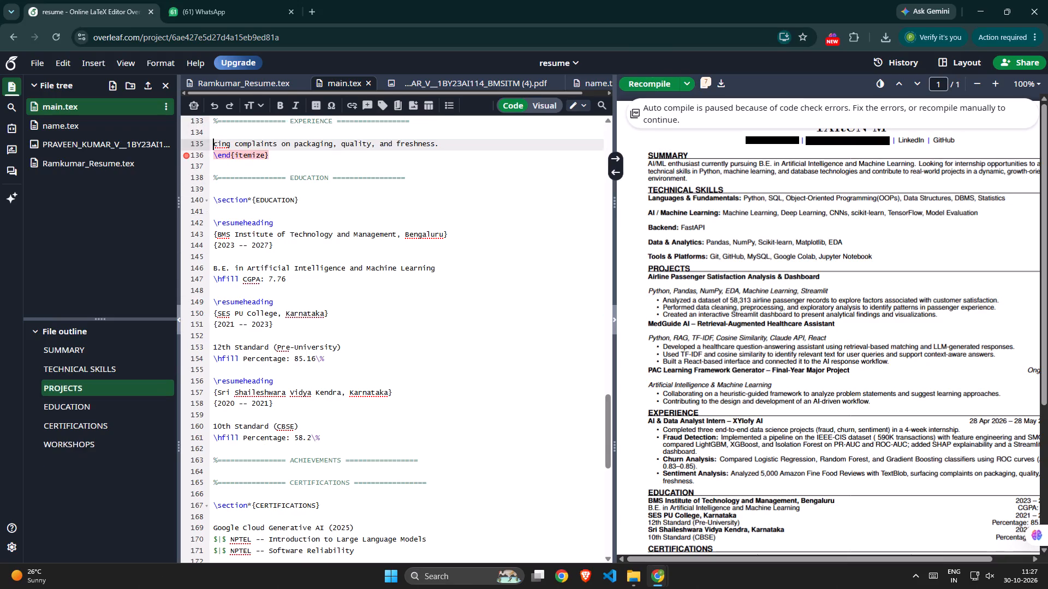
drag(277, 161, 216, 146)
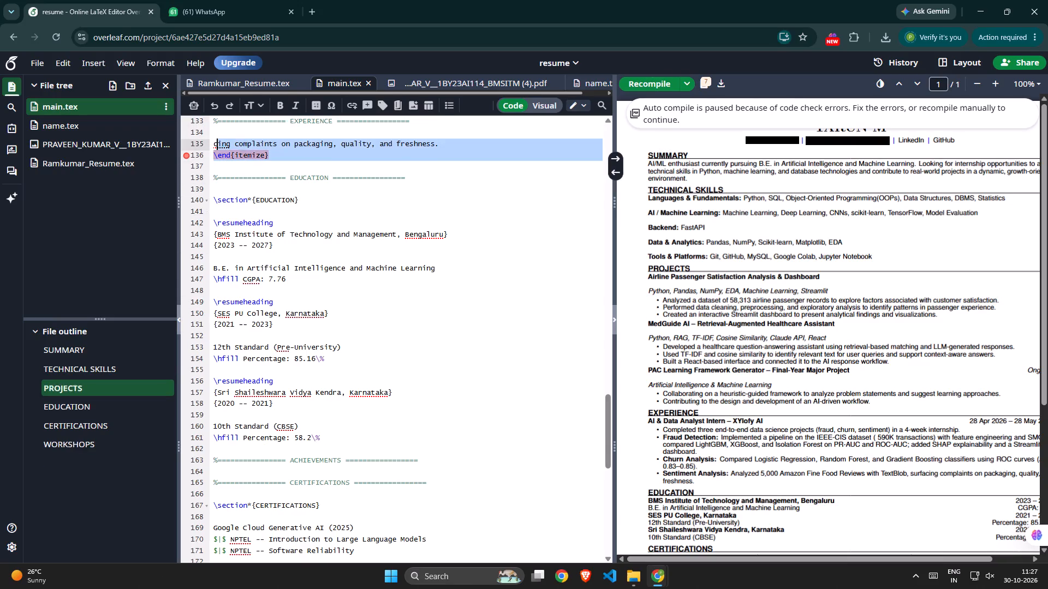
drag(216, 146, 215, 147)
key(BackSpace)
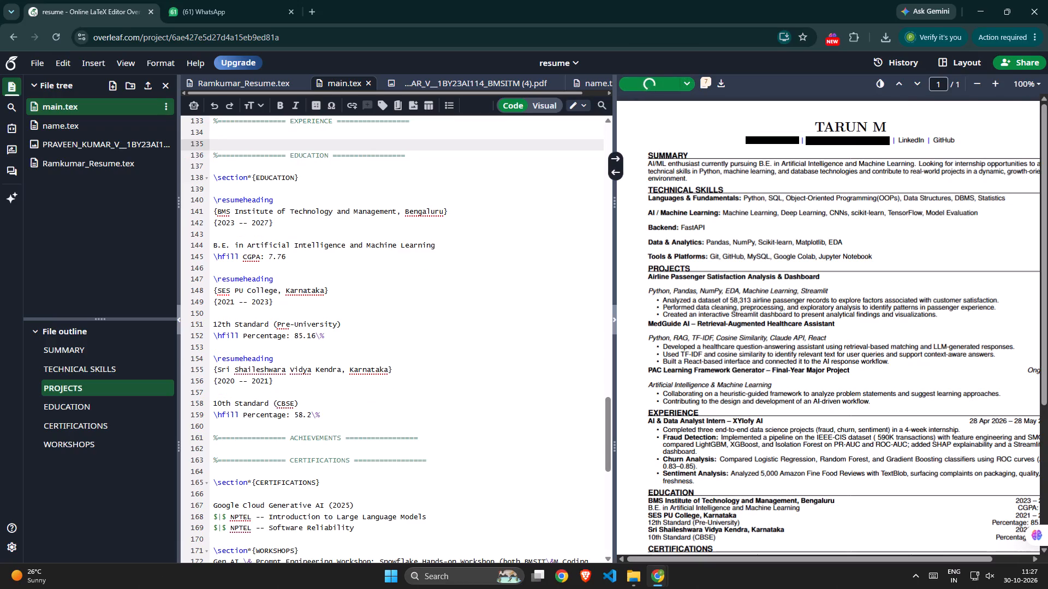
Check the recompiled résumé preview from header to workshops, and look back through the main.tex source up to the summary.
scroll(753, 340, down, 4)
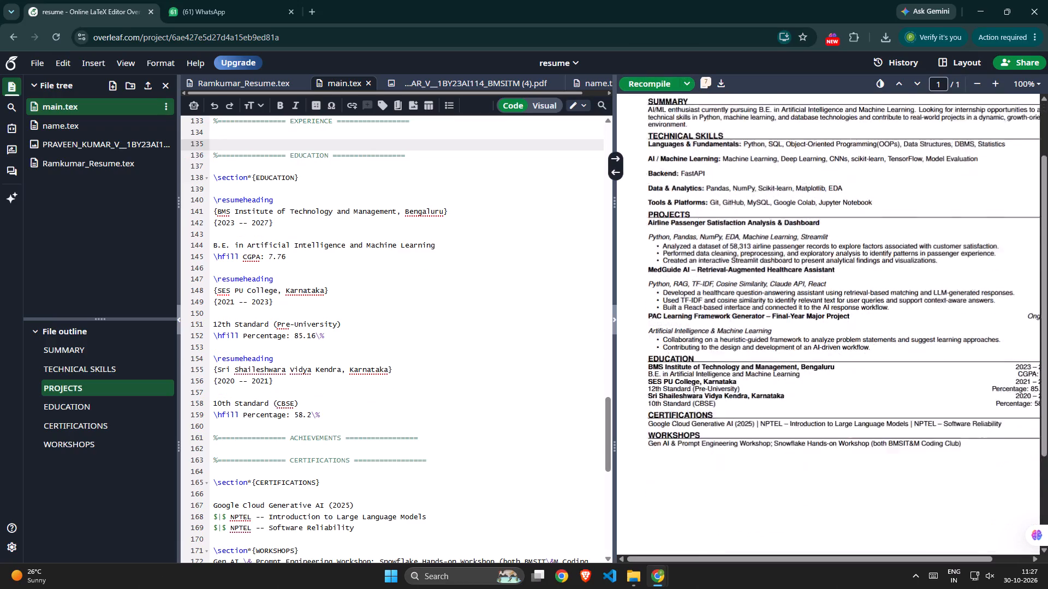
scroll(750, 340, down, 2)
scroll(744, 333, up, 6)
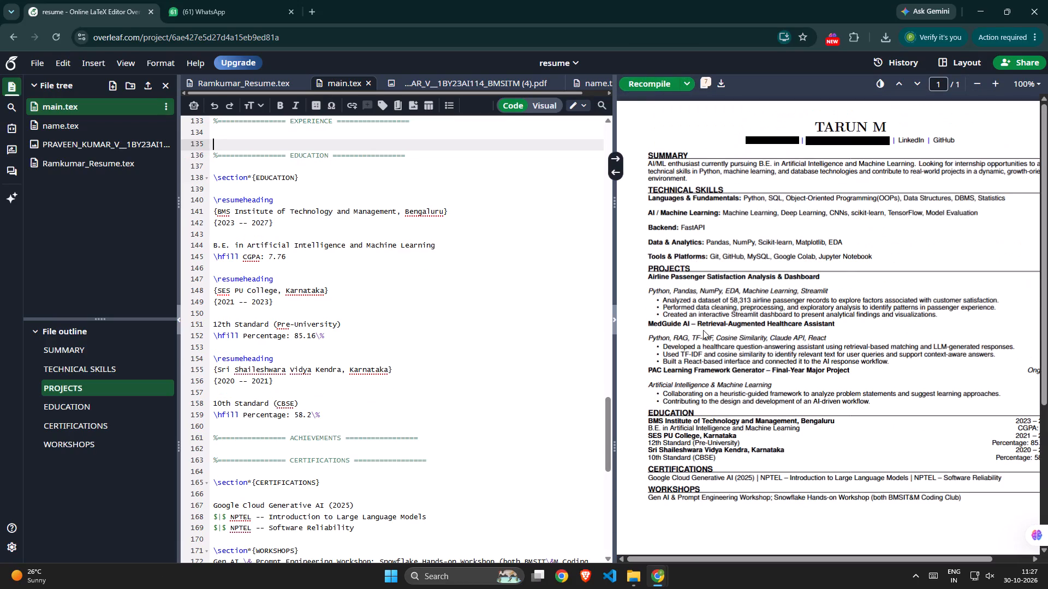
scroll(734, 266, down, 3)
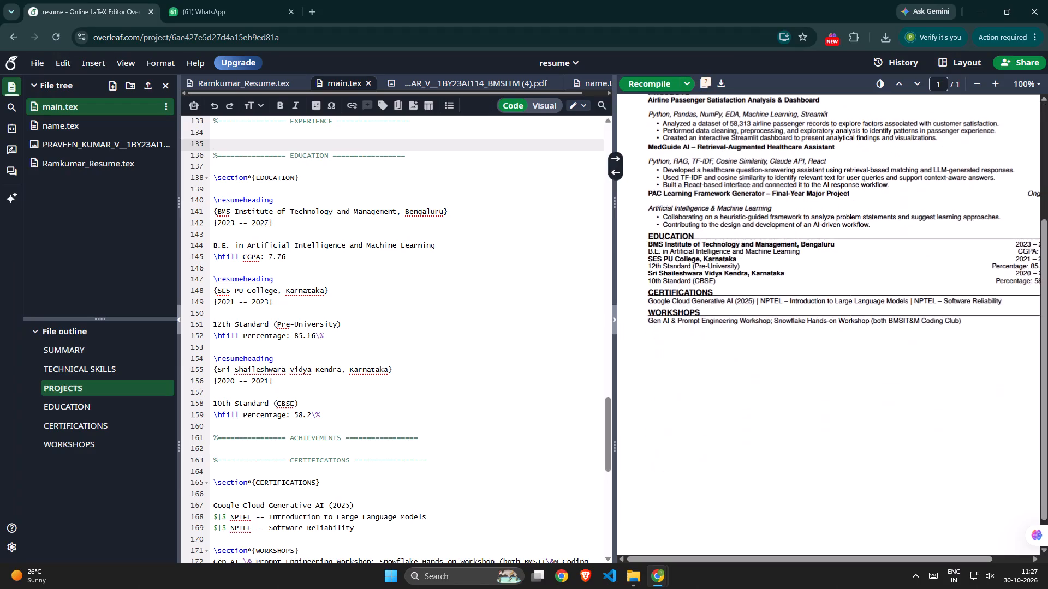
scroll(731, 268, up, 3)
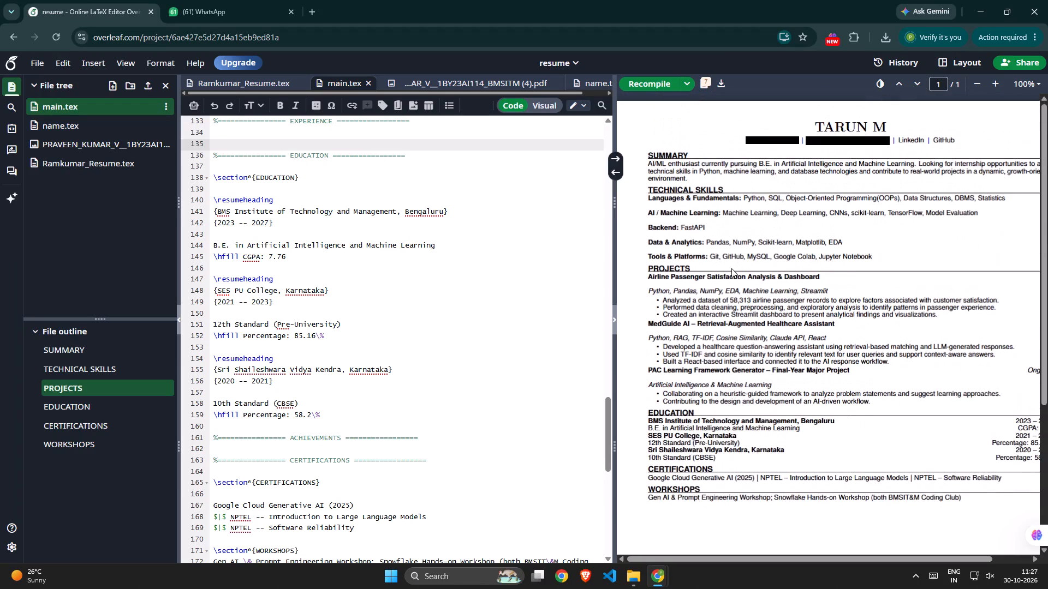
scroll(354, 400, up, 14)
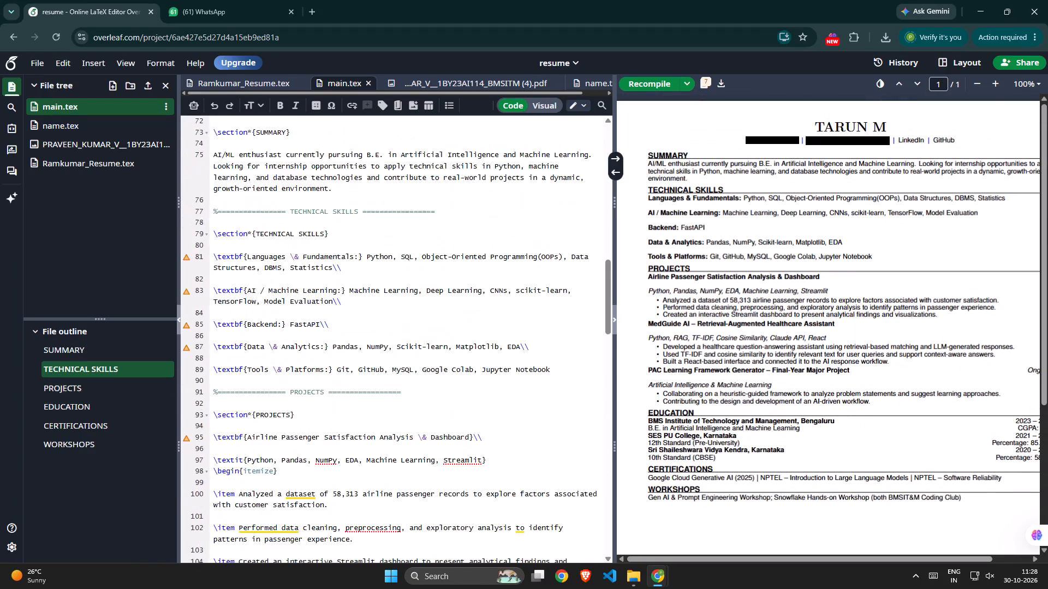
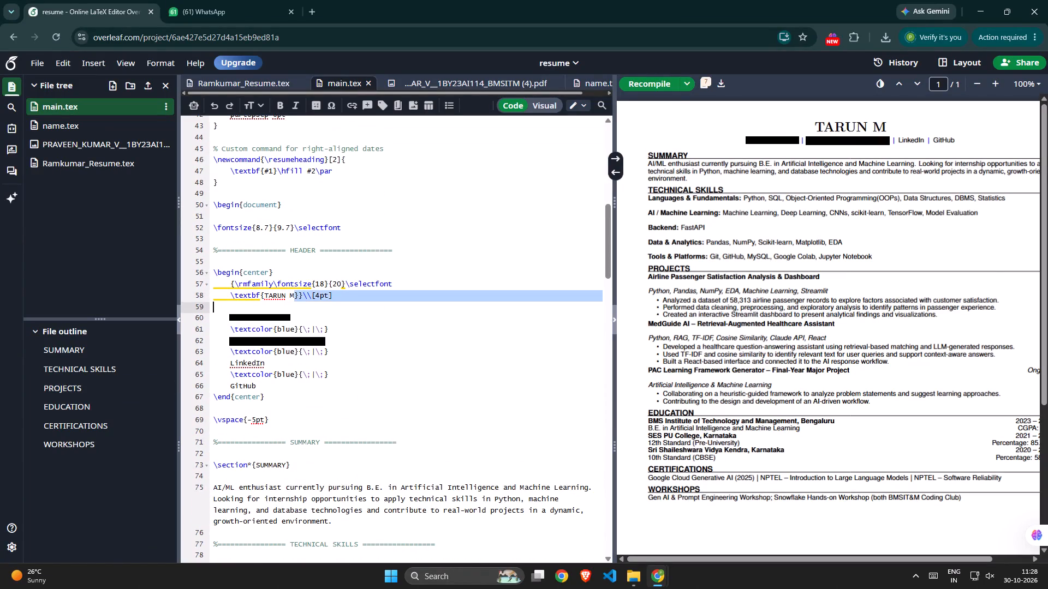
Replace the previous candidate's name in the bold header line of main.tex with the new candidate's name.
drag(277, 304, 267, 297)
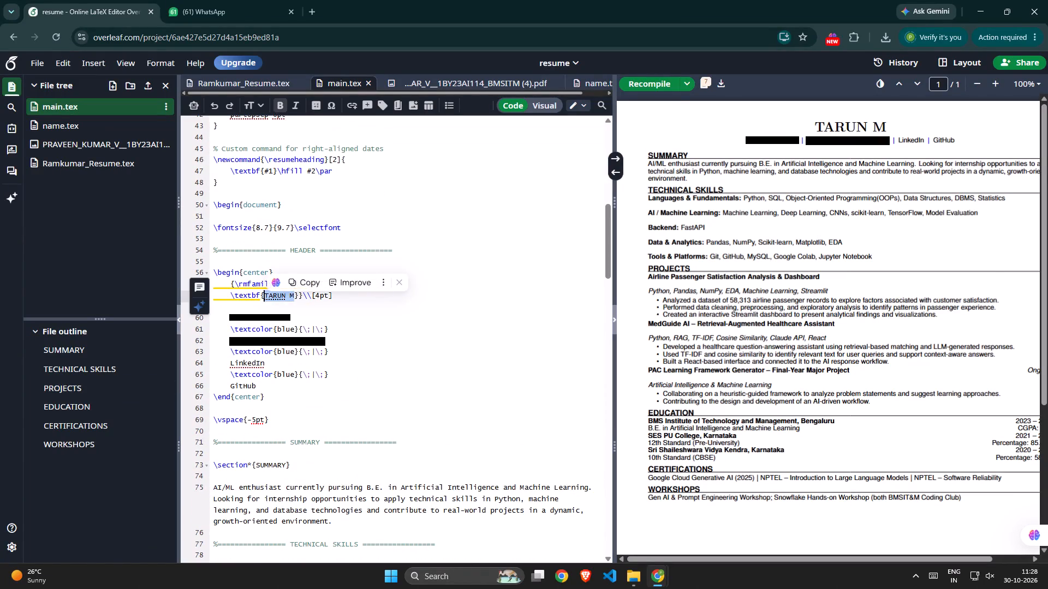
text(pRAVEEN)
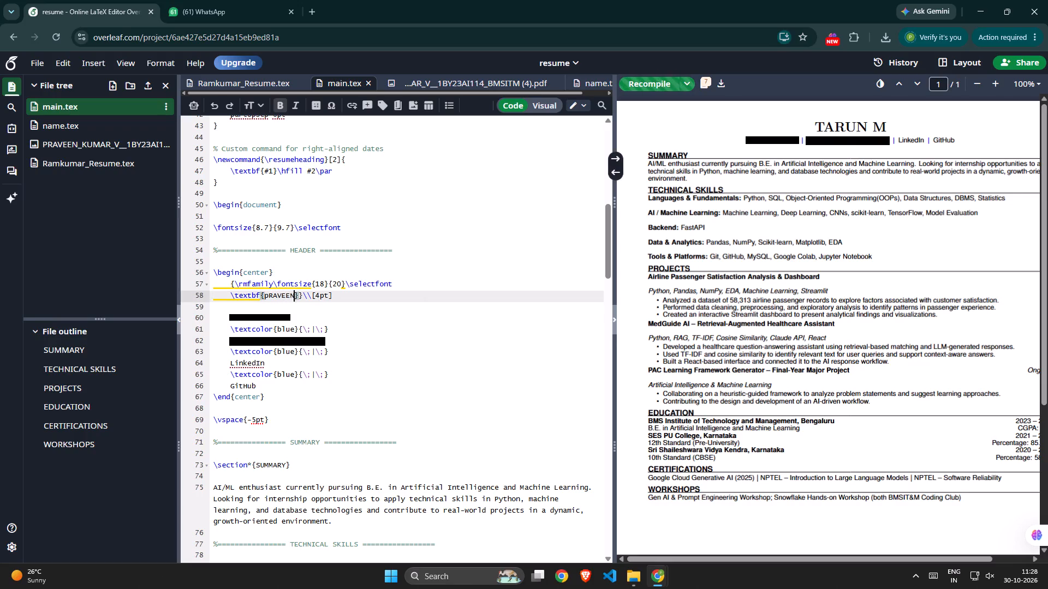
Rewrite the name in main.tex's header as the new candidate's full name in title case, ending with the surname initial.
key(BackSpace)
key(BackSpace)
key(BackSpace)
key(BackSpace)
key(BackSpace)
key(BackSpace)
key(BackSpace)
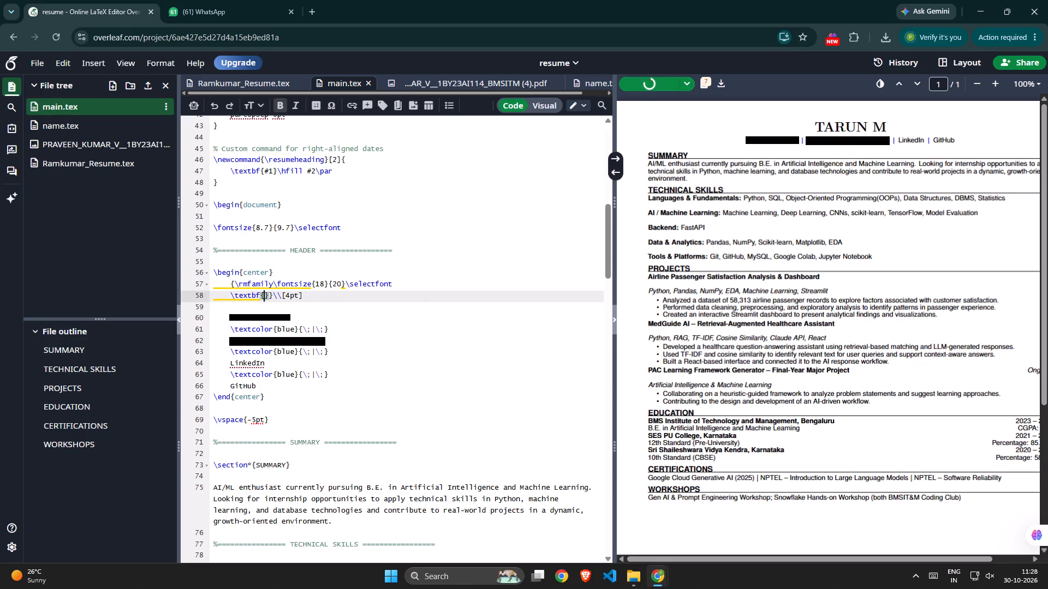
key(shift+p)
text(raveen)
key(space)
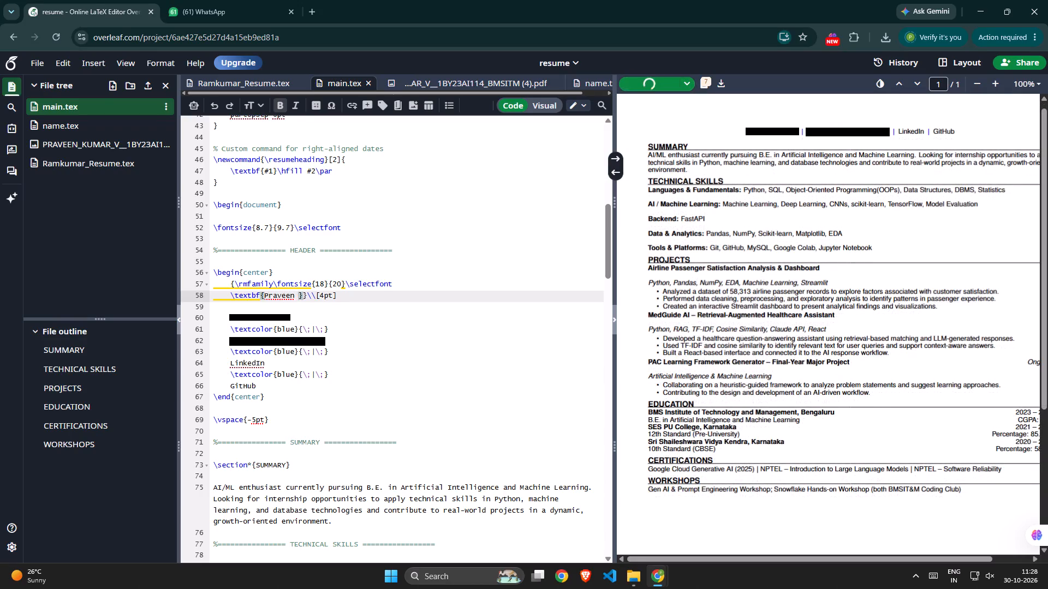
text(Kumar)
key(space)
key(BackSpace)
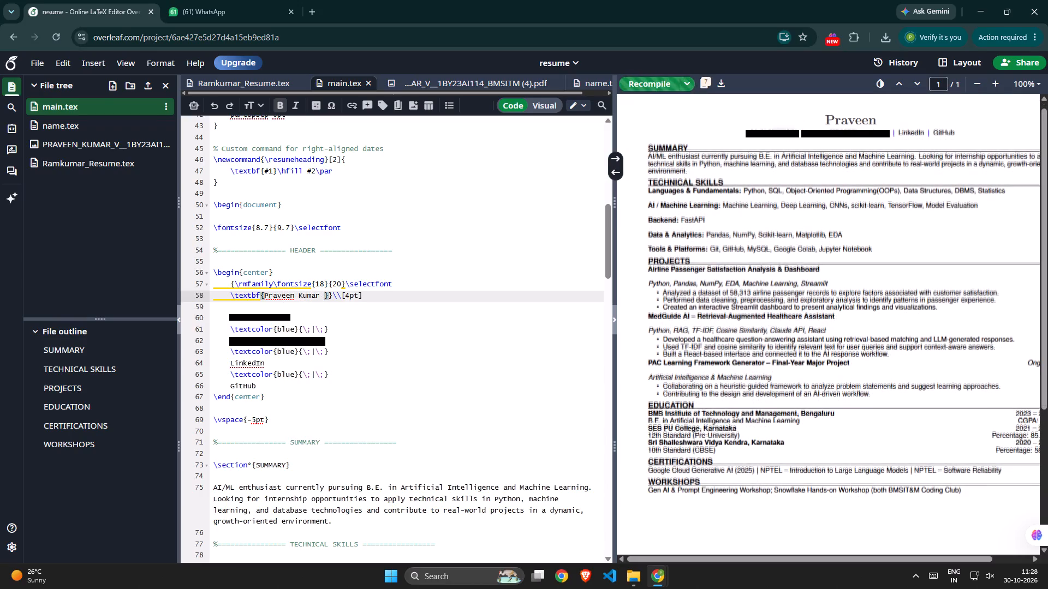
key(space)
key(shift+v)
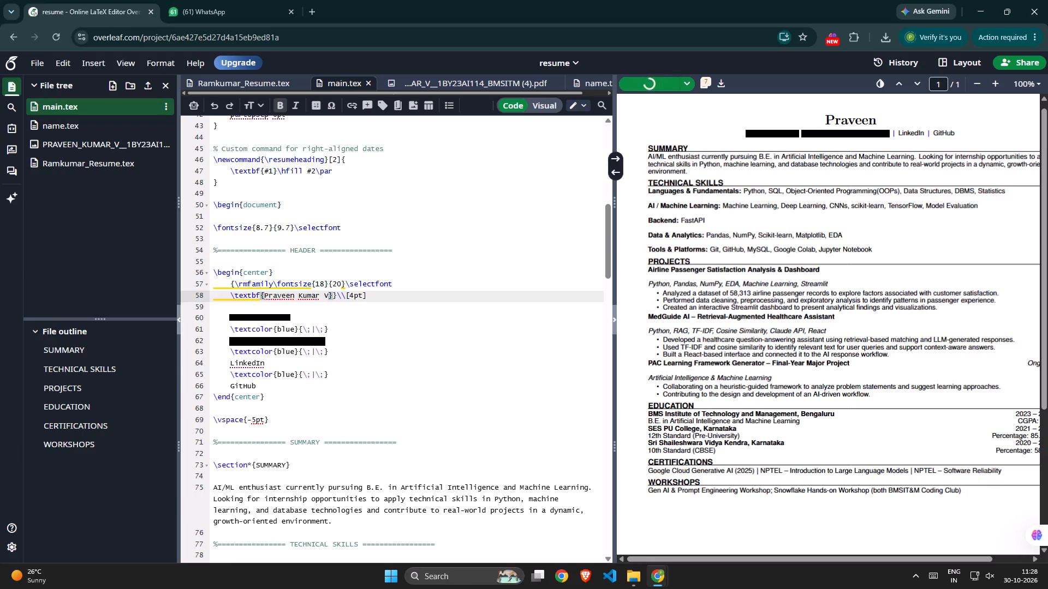
Replace the second contact detail in main.tex's header, on line 62, with the new candidate's copied one.
drag(327, 341, 234, 345)
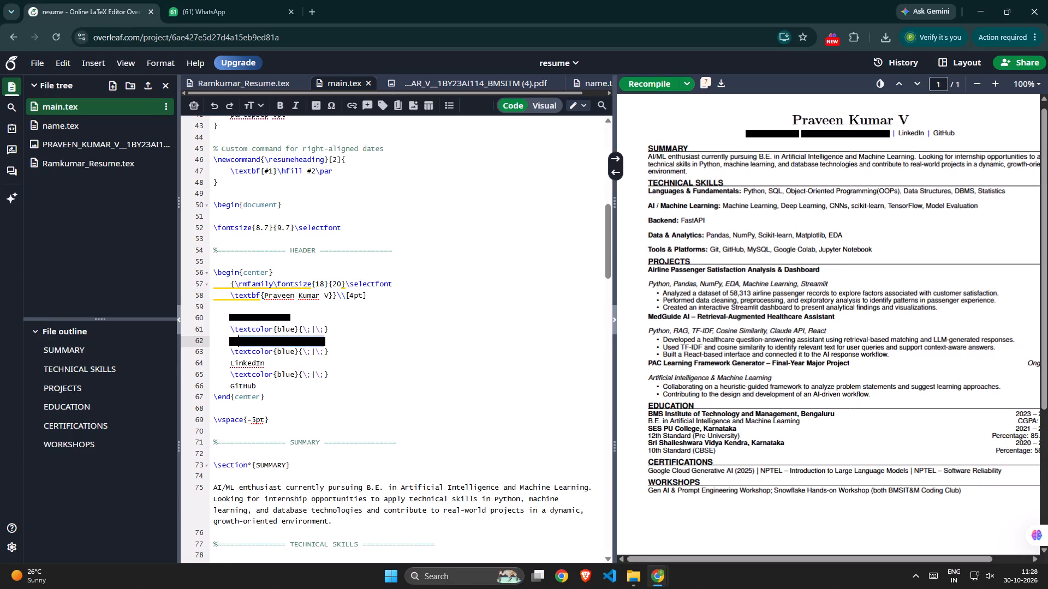
drag(234, 345, 229, 347)
key(ctrl+v)
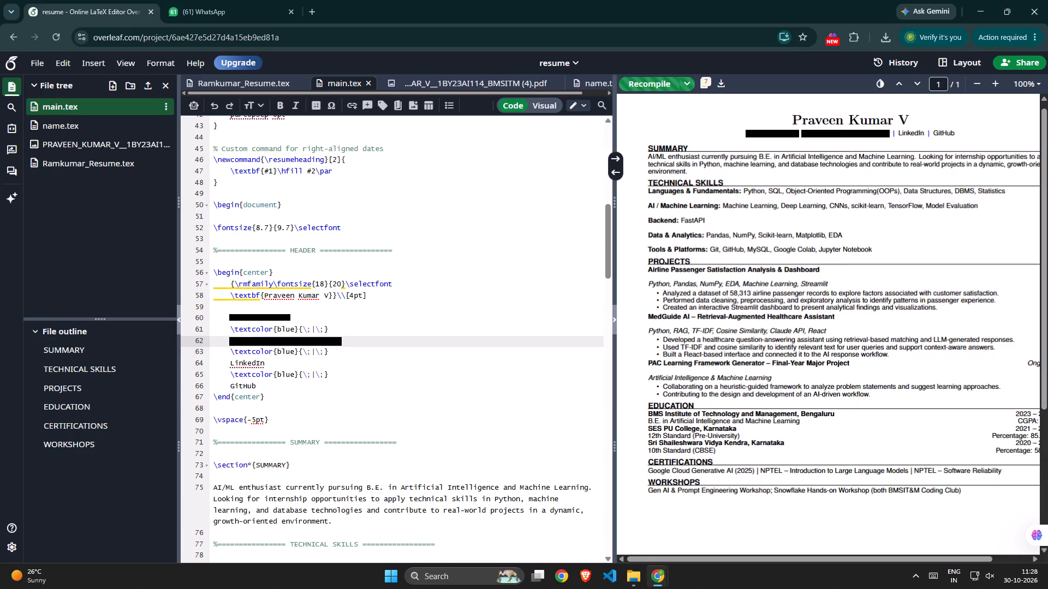
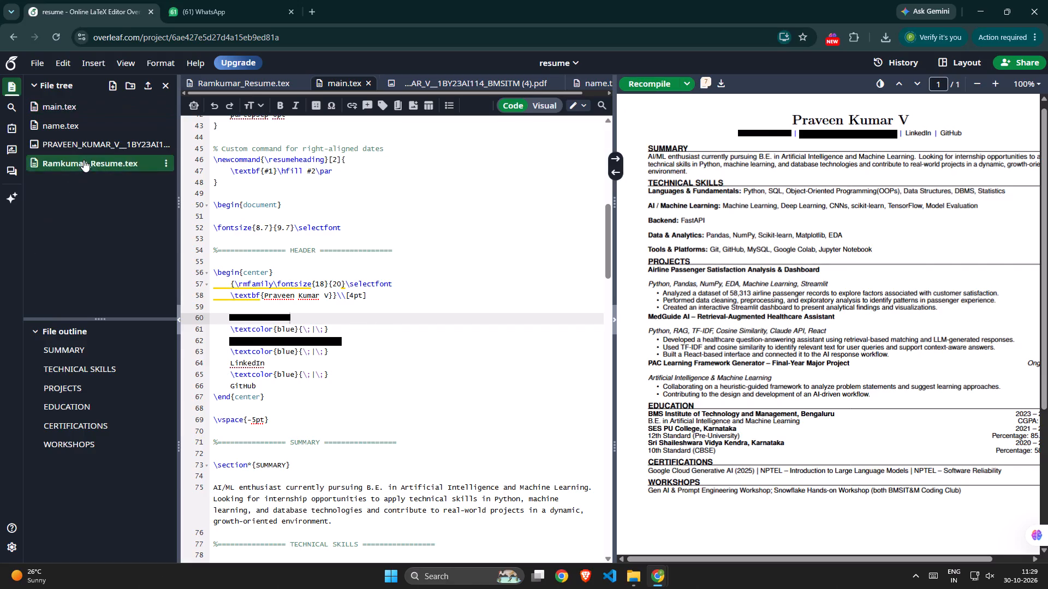
Compare the header and contact line in Ramkumar_Resume.tex with main.tex's header and its compiled résumé preview.
scroll(348, 351, up, 10)
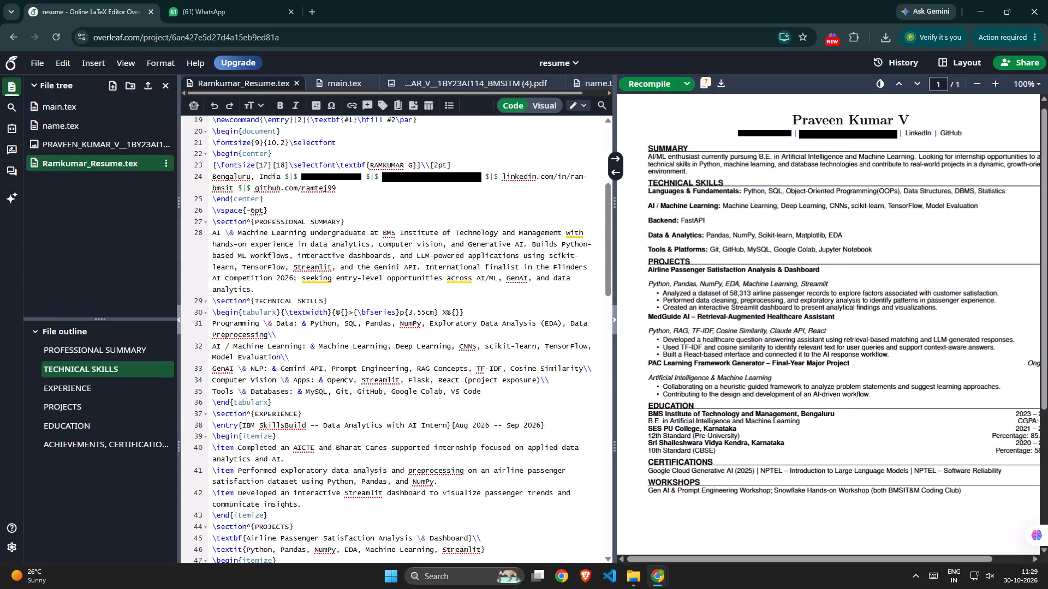
scroll(348, 348, up, 6)
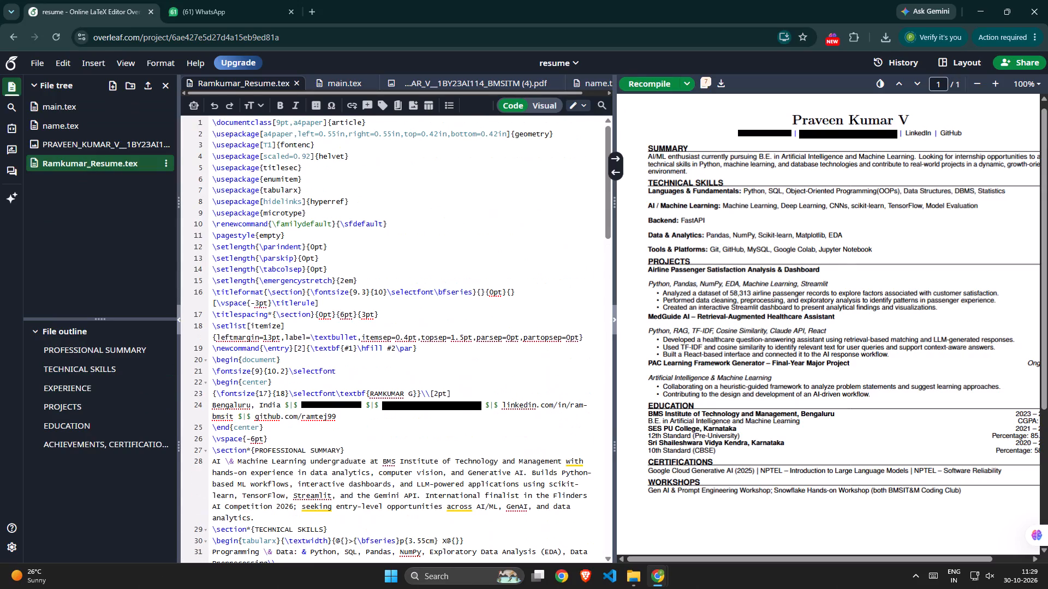
scroll(348, 348, down, 2)
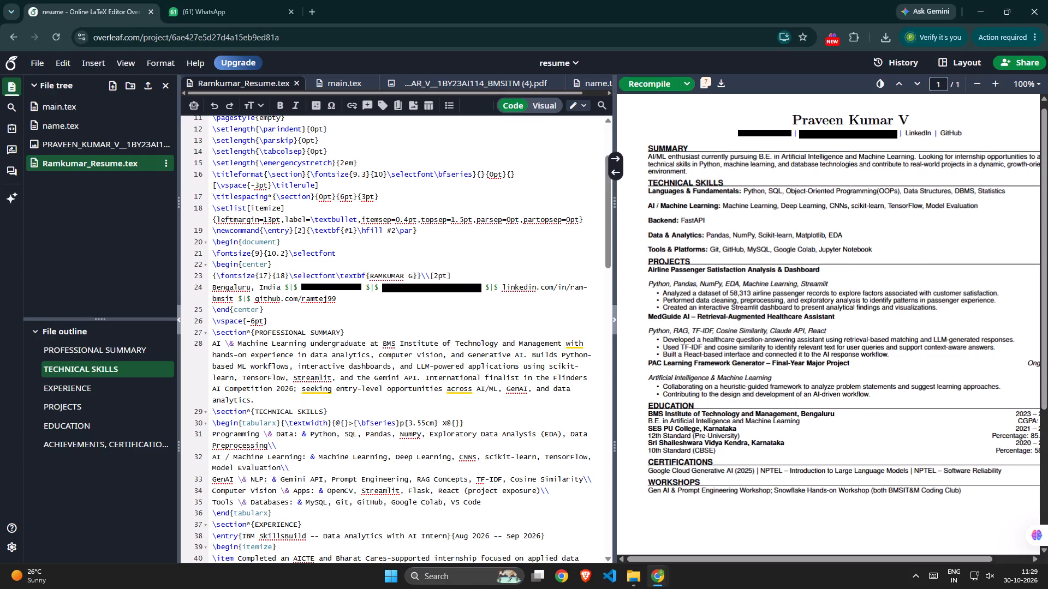
click(534, 288)
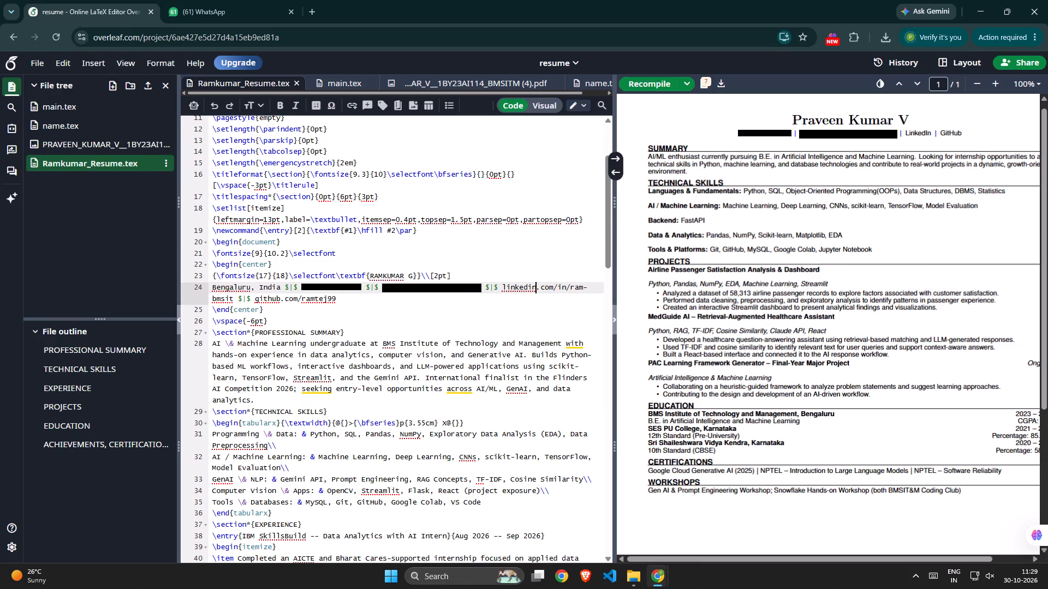
click(74, 110)
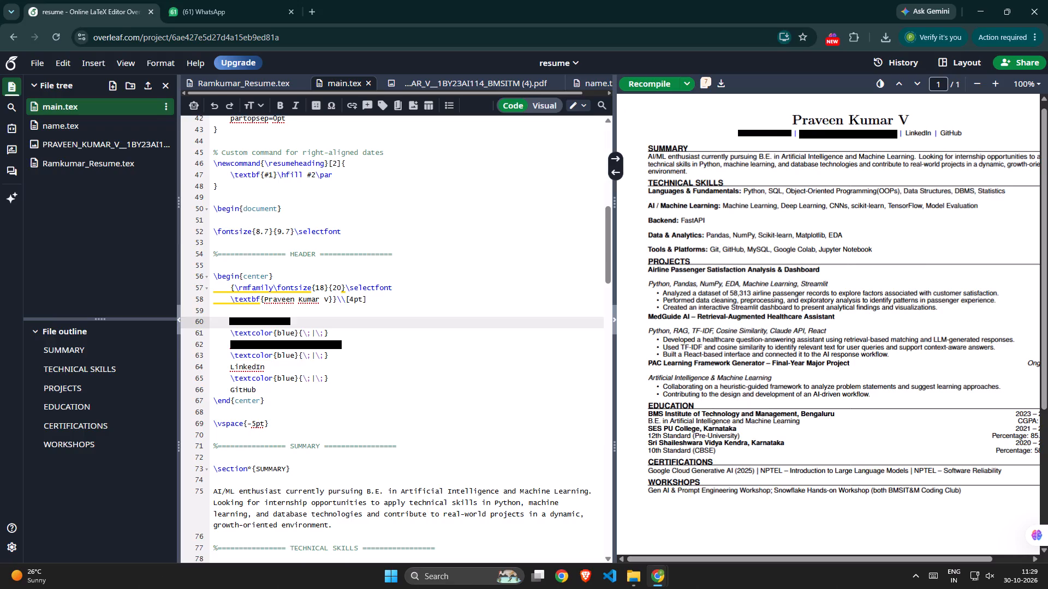
scroll(485, 426, down, 2)
scroll(795, 442, down, 7)
scroll(795, 442, up, 4)
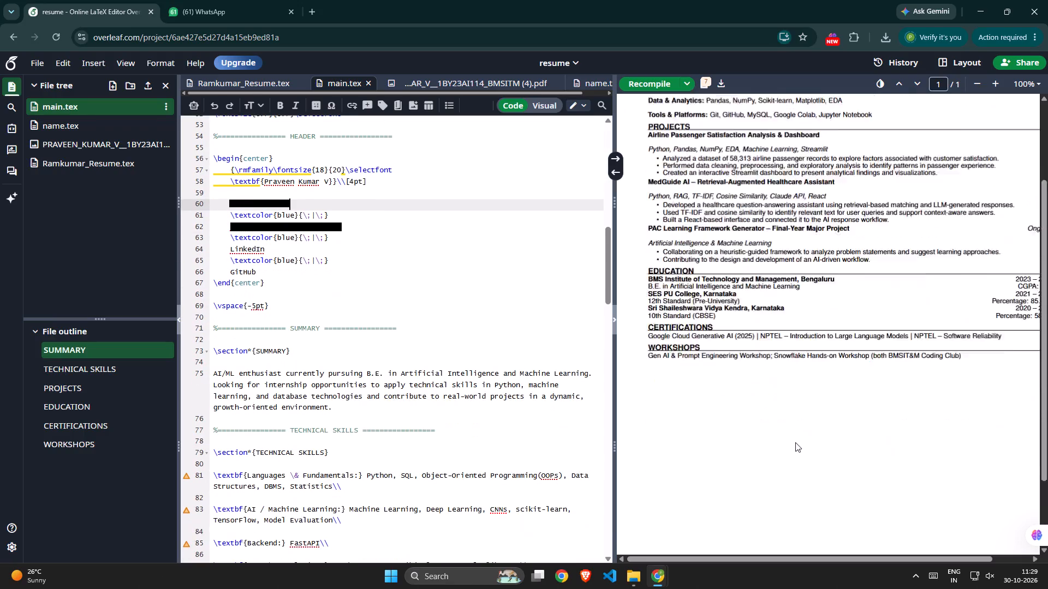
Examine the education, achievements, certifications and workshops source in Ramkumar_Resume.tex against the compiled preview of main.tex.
scroll(795, 442, up, 1)
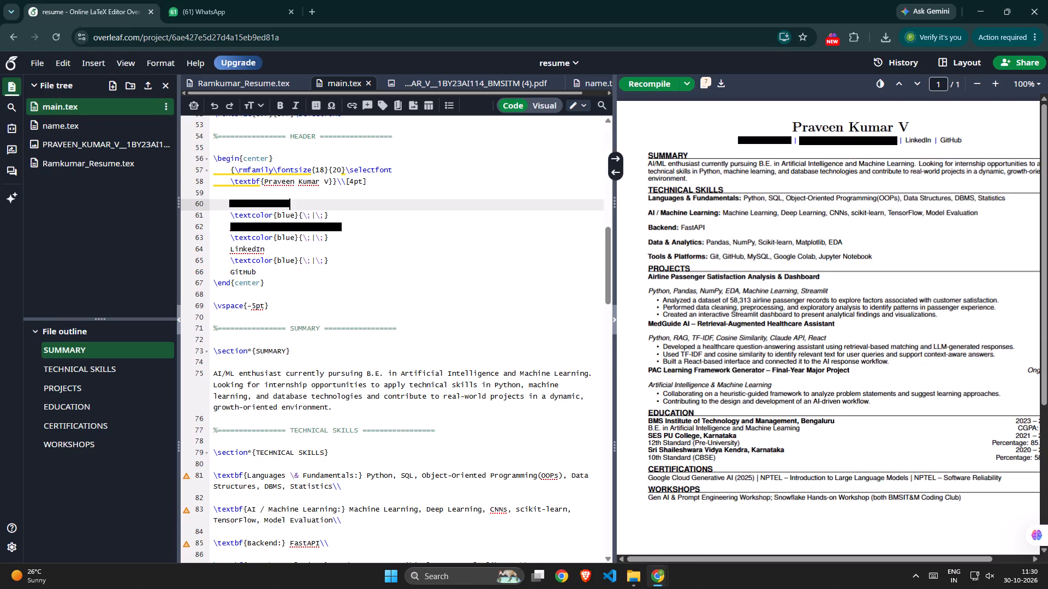
click(109, 161)
scroll(445, 318, down, 18)
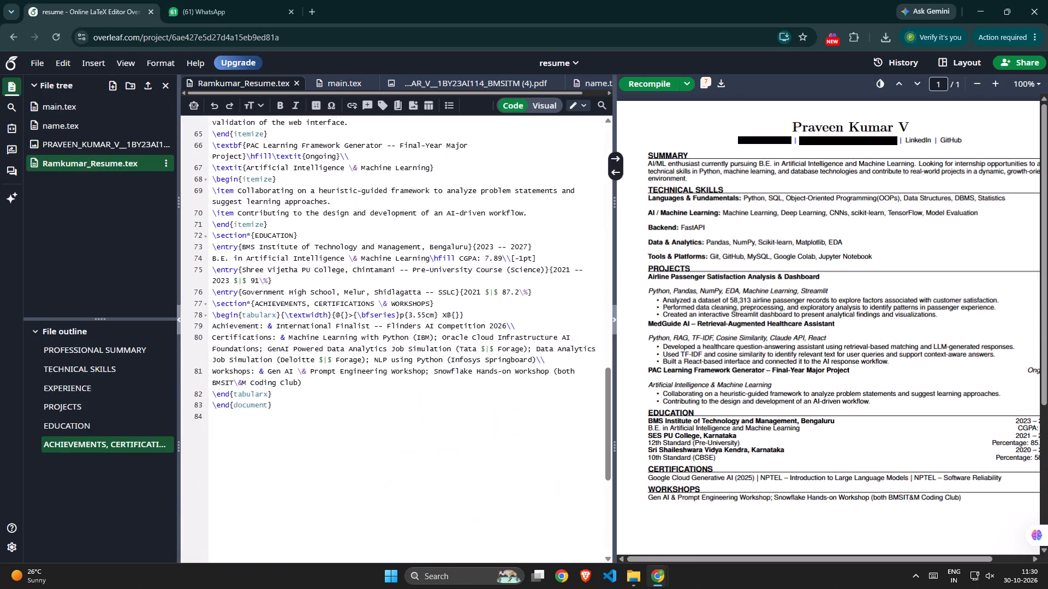
scroll(443, 318, down, 2)
scroll(315, 299, up, 3)
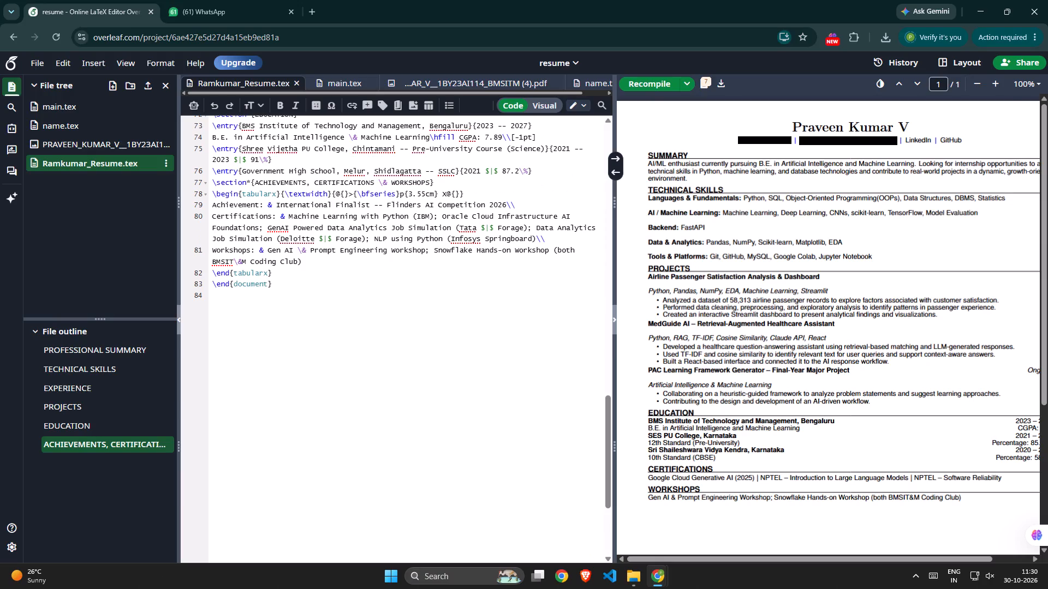
scroll(539, 324, up, 1)
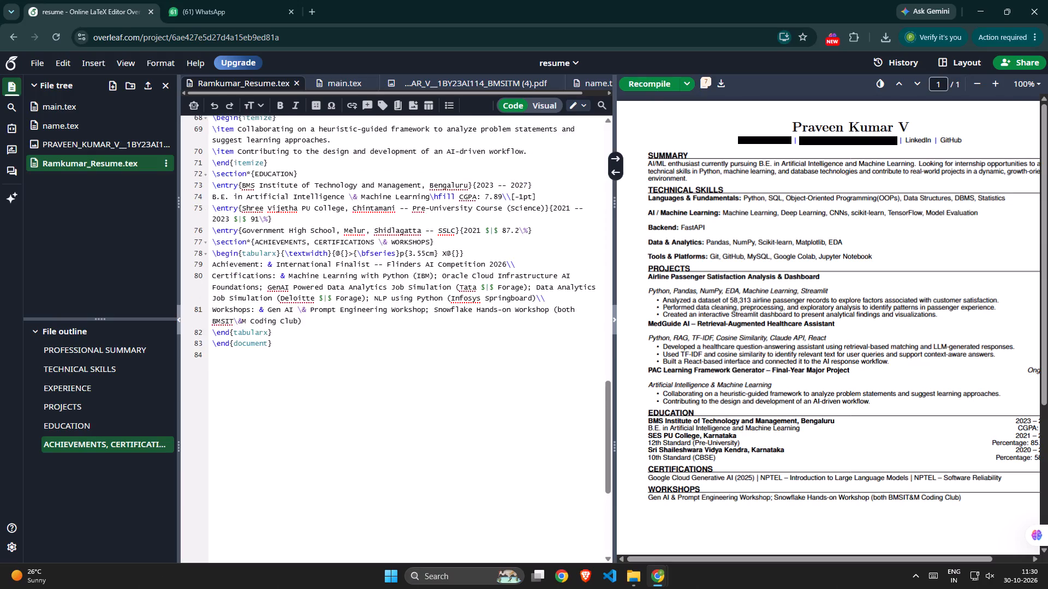